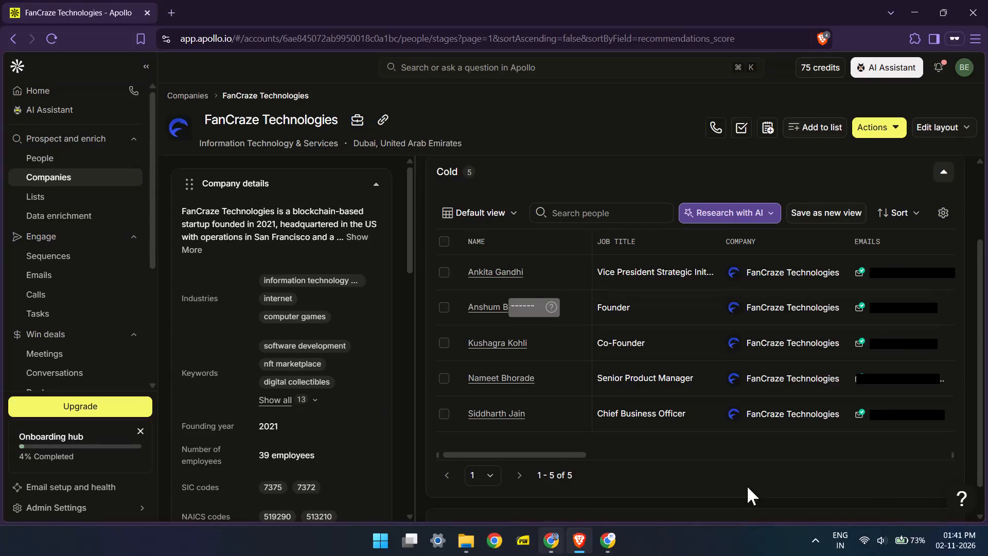
View the email details of the Chief Business Officer in the Cold contacts of FanCraze Technologies, closing them after viewing.
scroll(894, 431, left, 1)
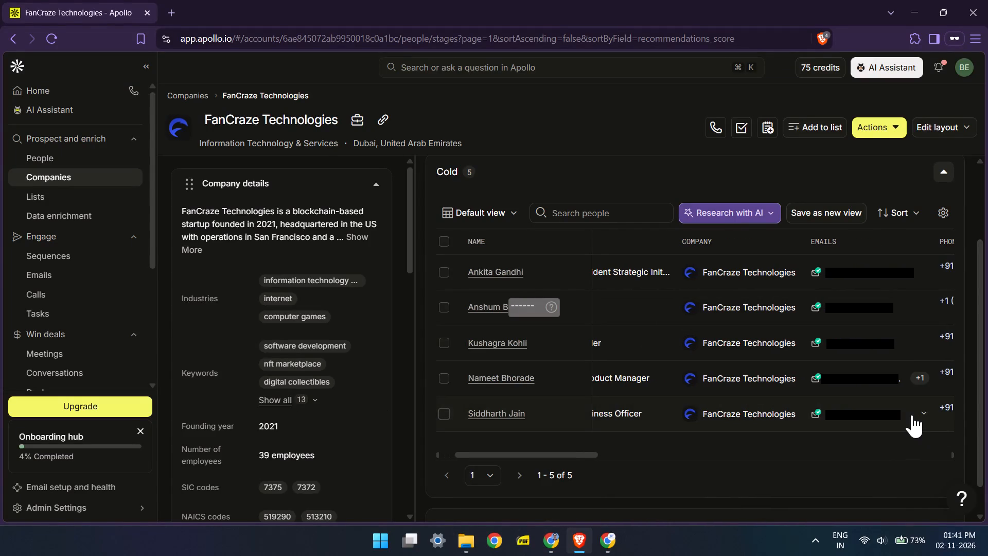
click(923, 408)
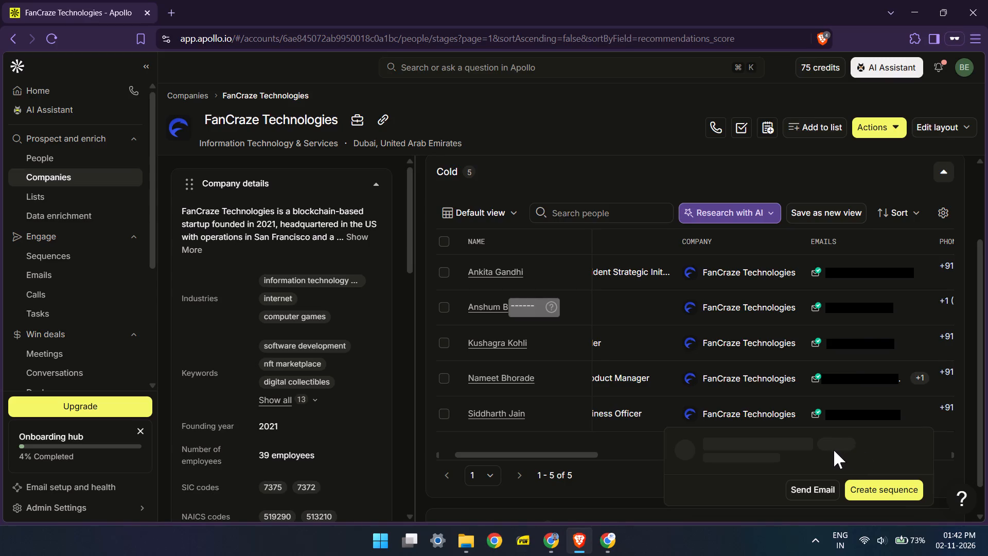
drag(628, 514, 647, 499)
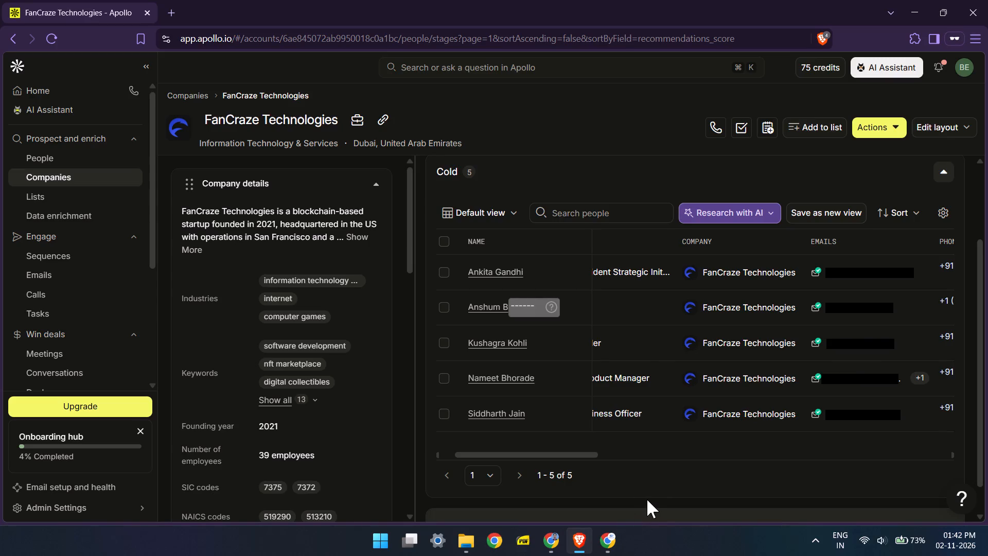
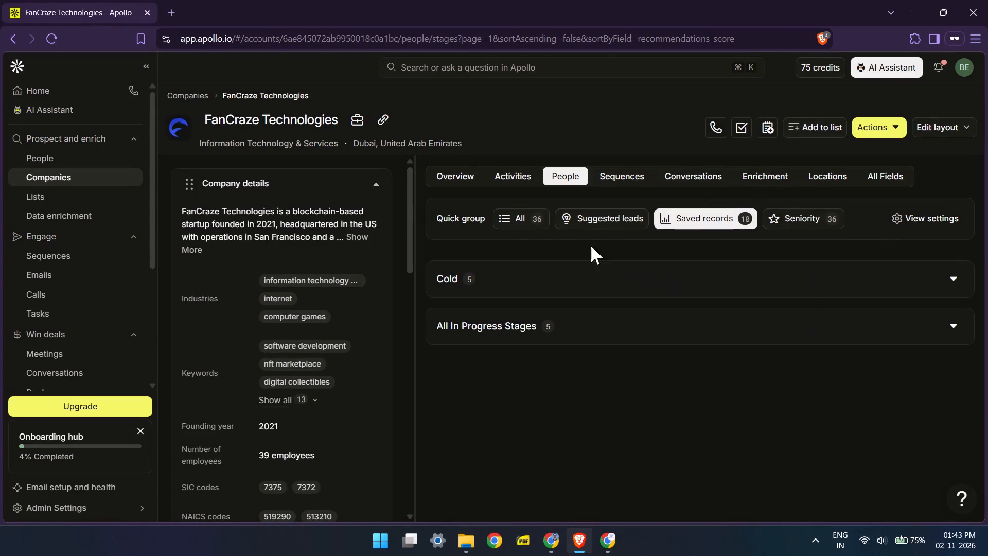
Expand the All In Progress Stages group in FanCraze Technologies' saved records and look over its contacts' job titles and emails.
click(931, 350)
click(910, 340)
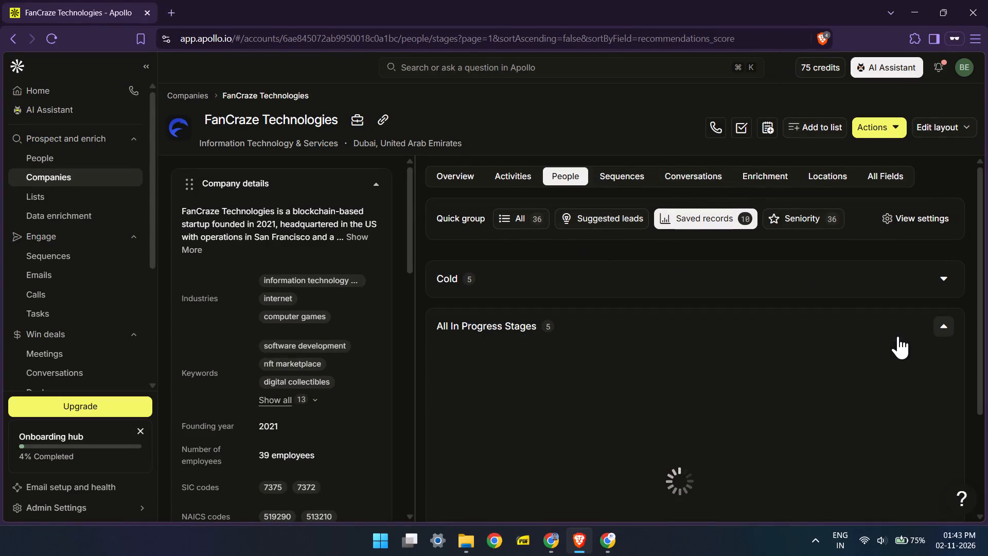
click(688, 229)
click(688, 224)
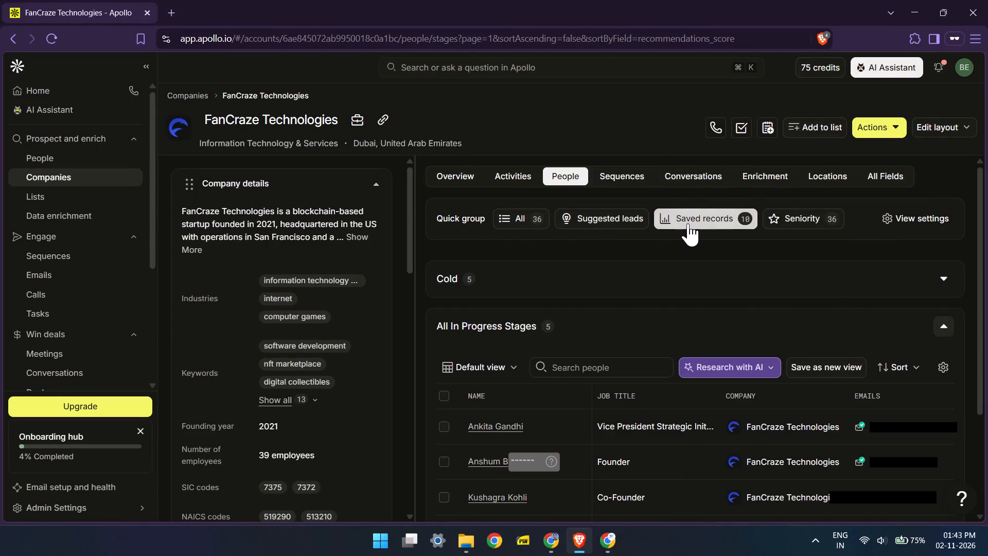
scroll(851, 371, down, 2)
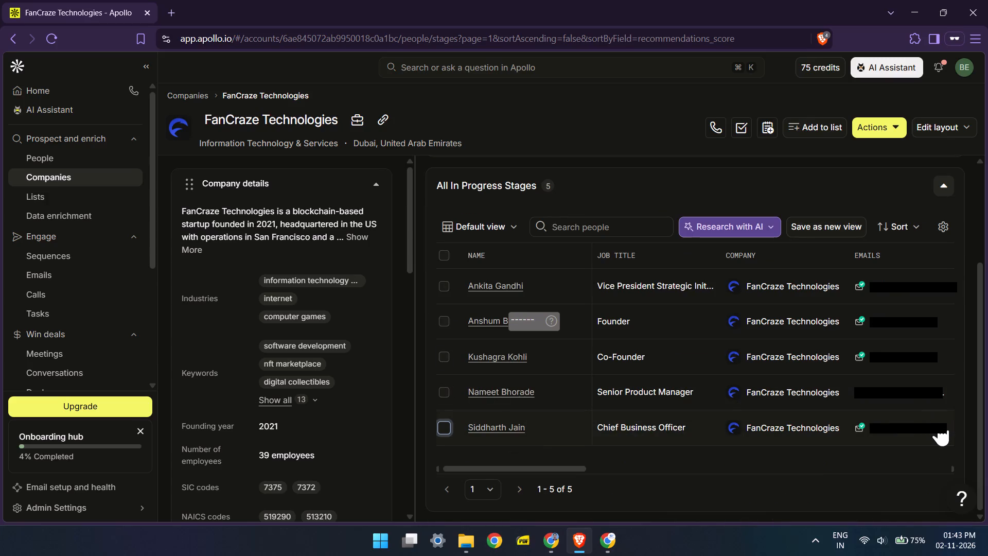
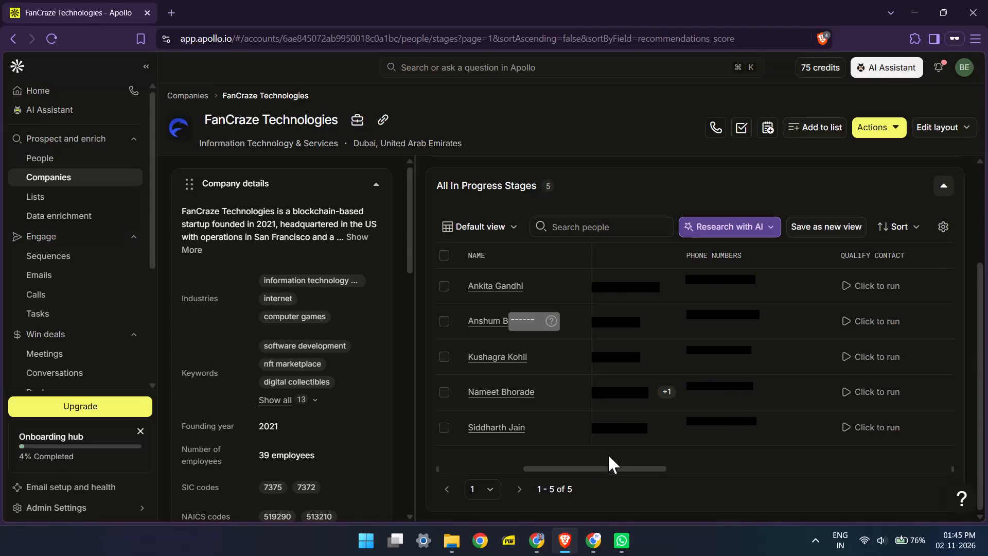
Move the Phone Numbers column one place left in the All In Progress Stages table, ahead of the emails column.
drag(594, 480, 628, 474)
click(739, 245)
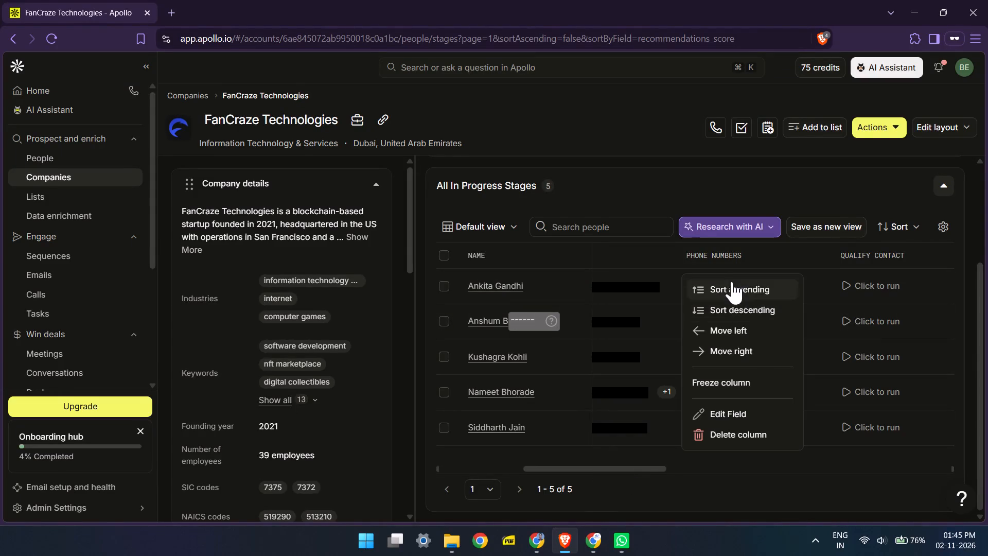
click(727, 332)
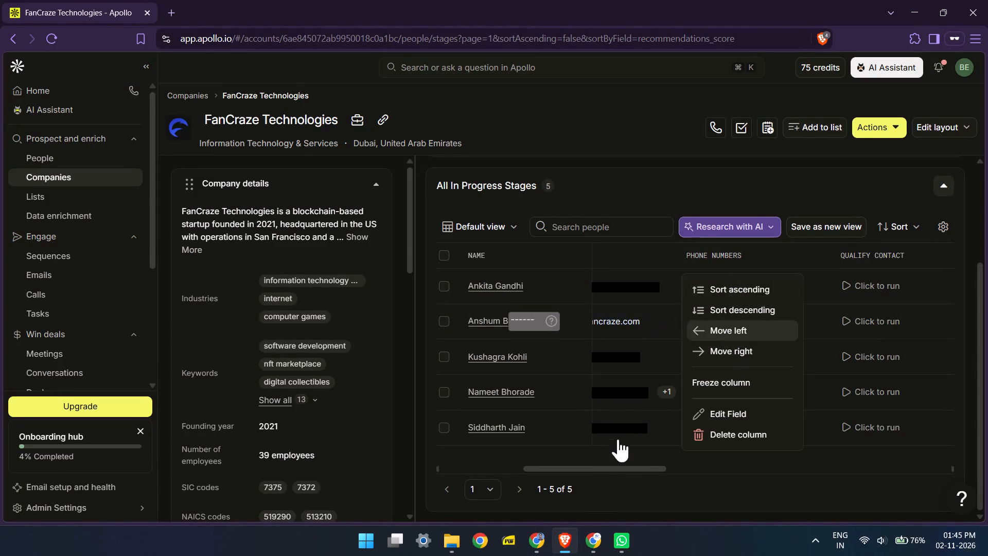
Open the column options for Phone Numbers in the All In Progress Stages table.
drag(623, 466, 532, 464)
click(876, 252)
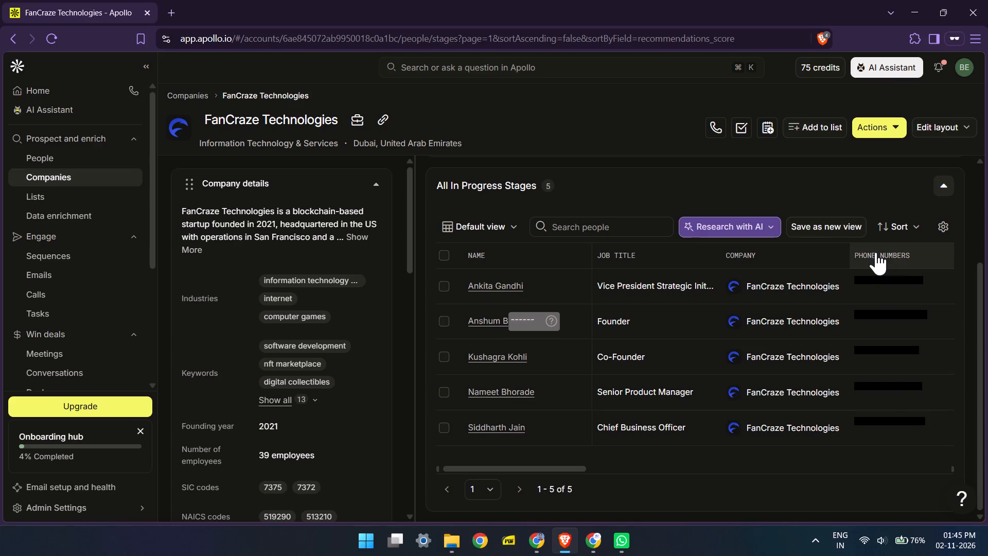
Move the Phone Numbers column ahead of Company and Job Title so it sits directly after Name in All In Progress Stages.
click(875, 333)
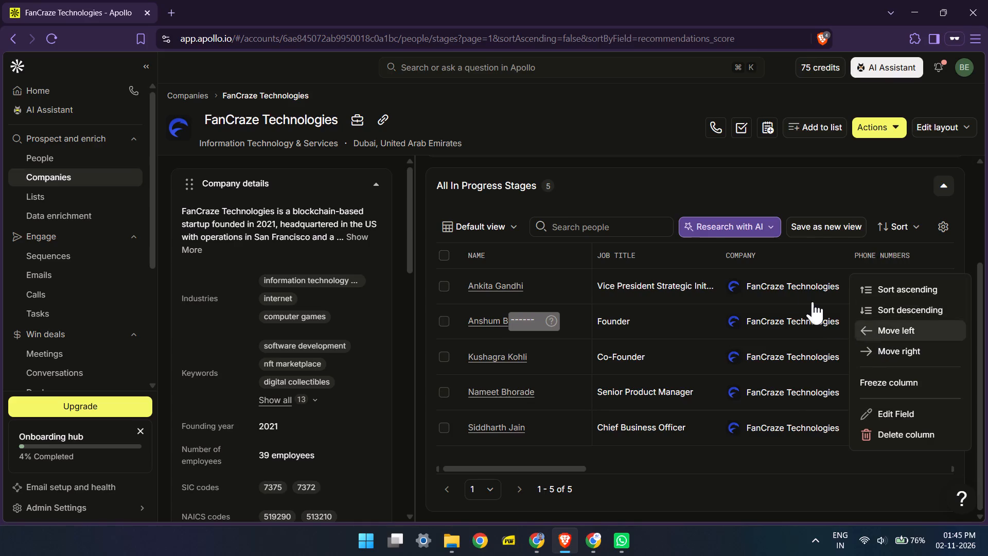
click(758, 261)
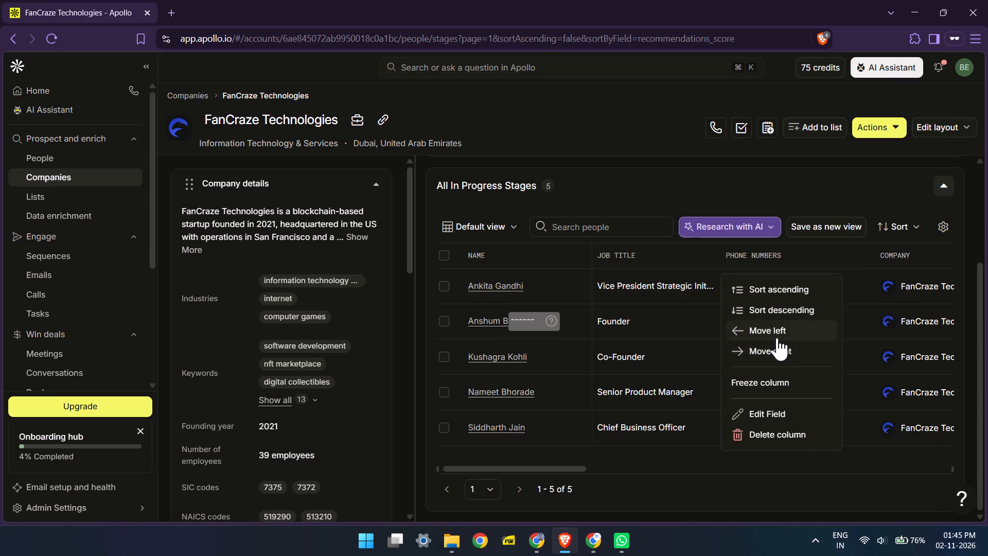
click(776, 336)
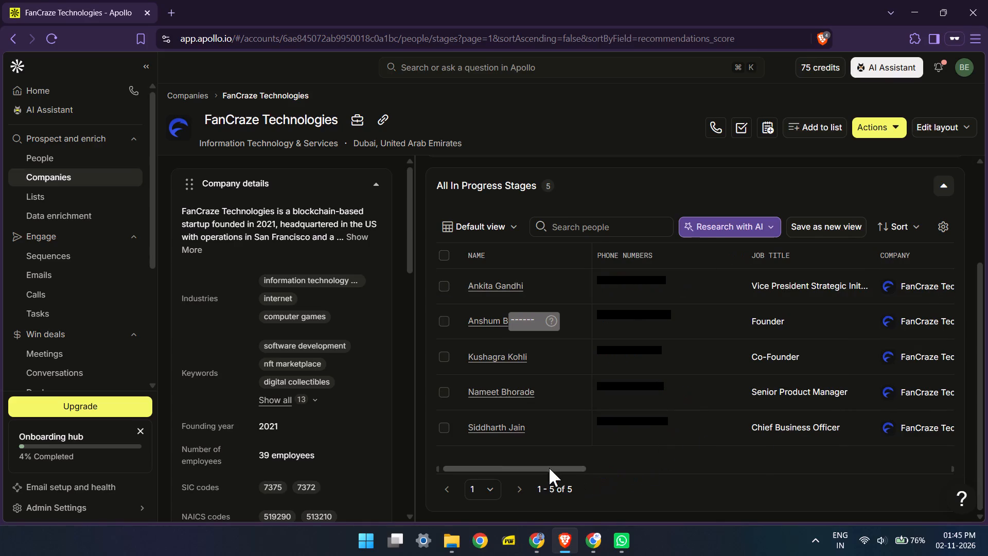
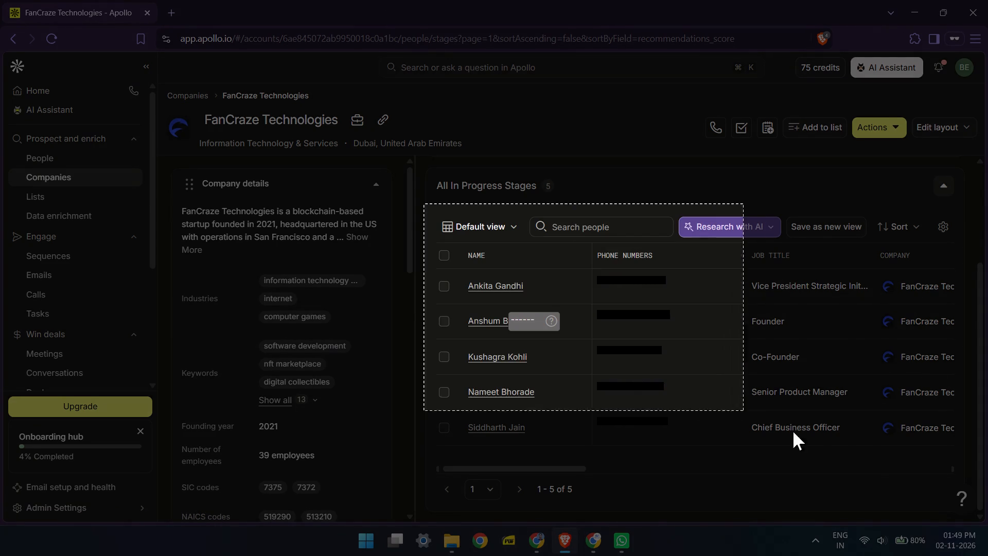
Capture a screen snip of the All In Progress Stages table covering the five people's names, phone numbers and job titles.
drag(793, 431, 878, 458)
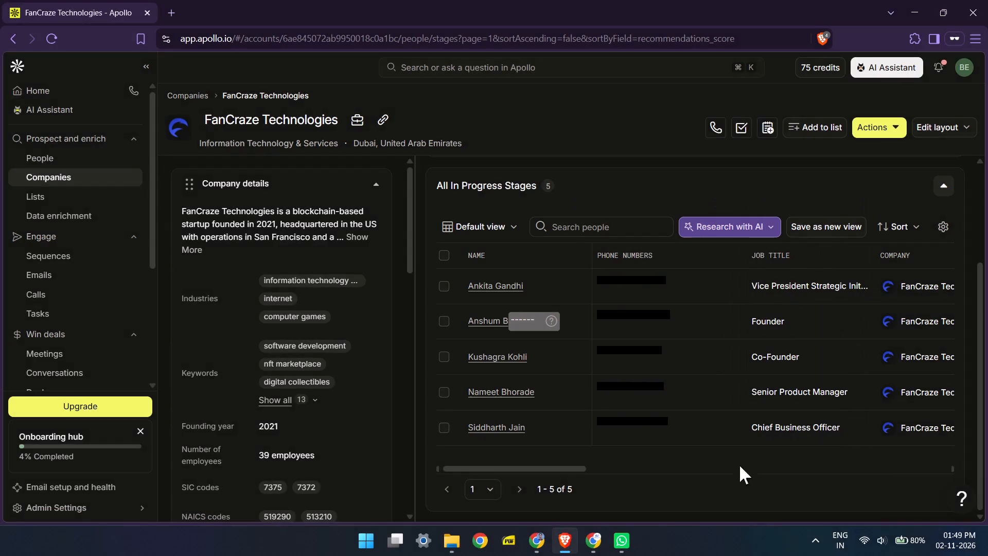
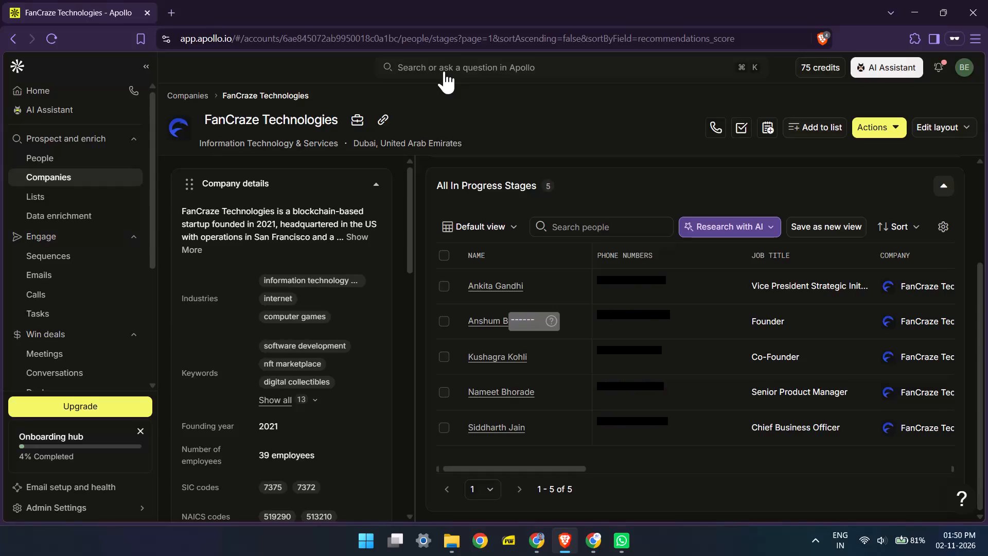
Search all of Apollo for "jai kisan" to find the next company.
click(444, 71)
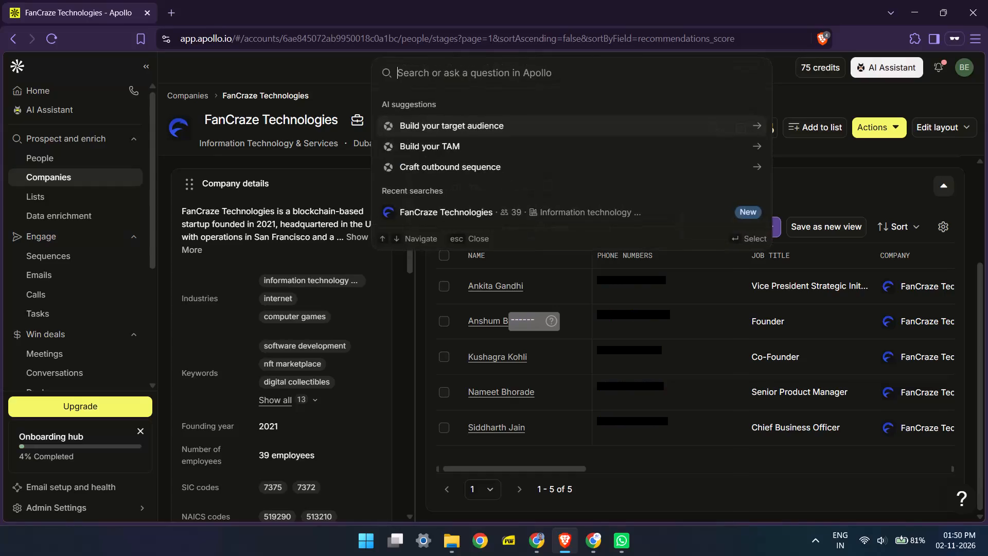
key(a)
key(Delete)
text(ja)
key(BackSpace)
key(BackSpace)
key(BackSpace)
text(jai kisan)
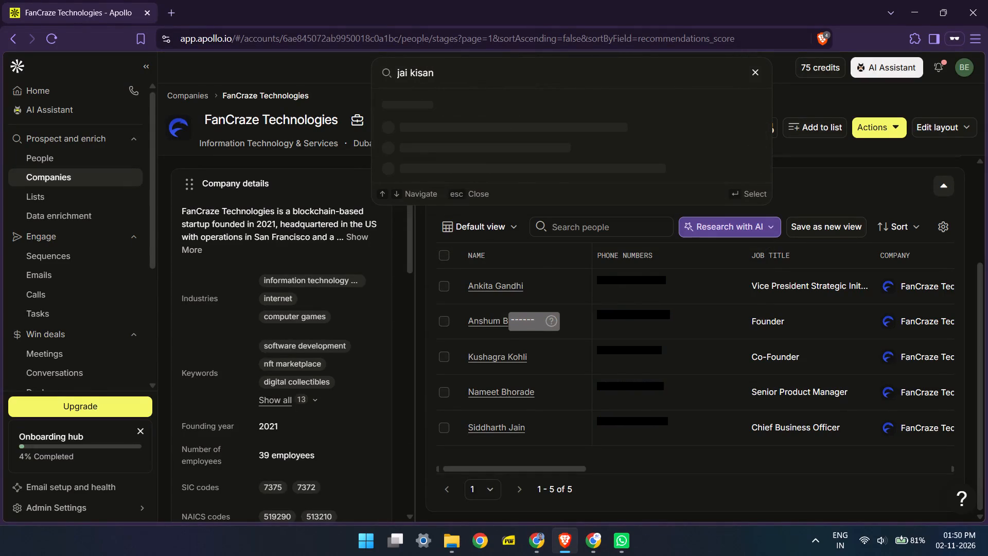
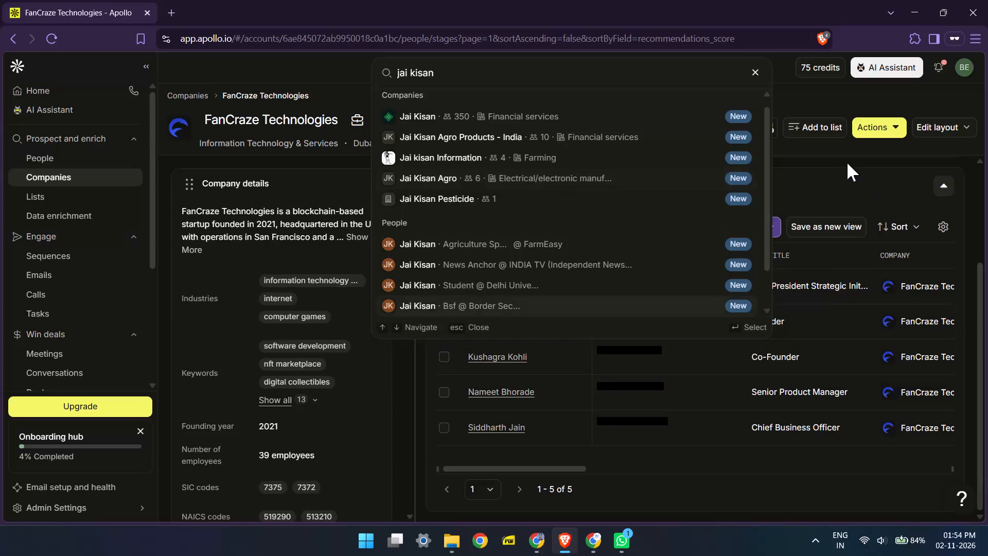
Reopen the "jai kisan" search results and open the Jai Kisan company listed under Financial services.
click(847, 163)
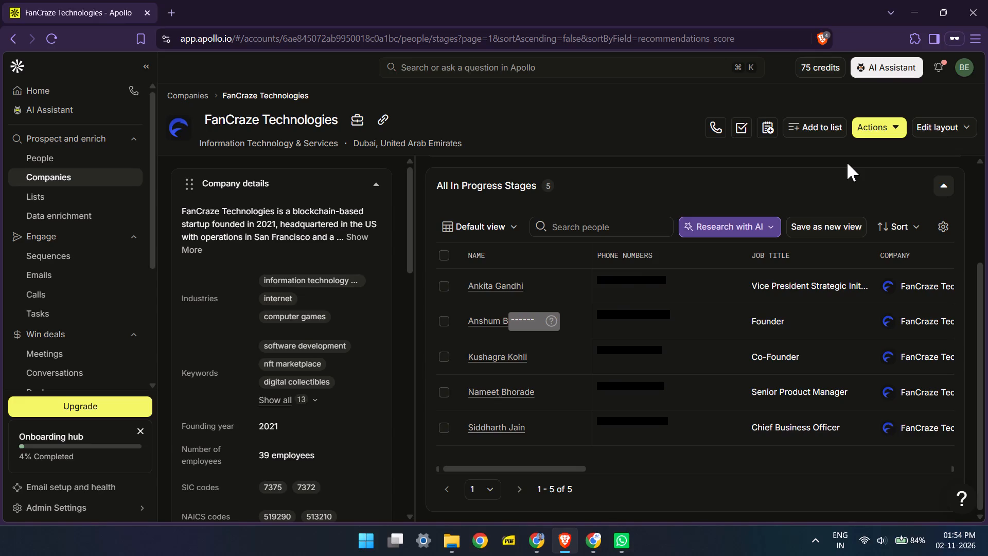
click(641, 72)
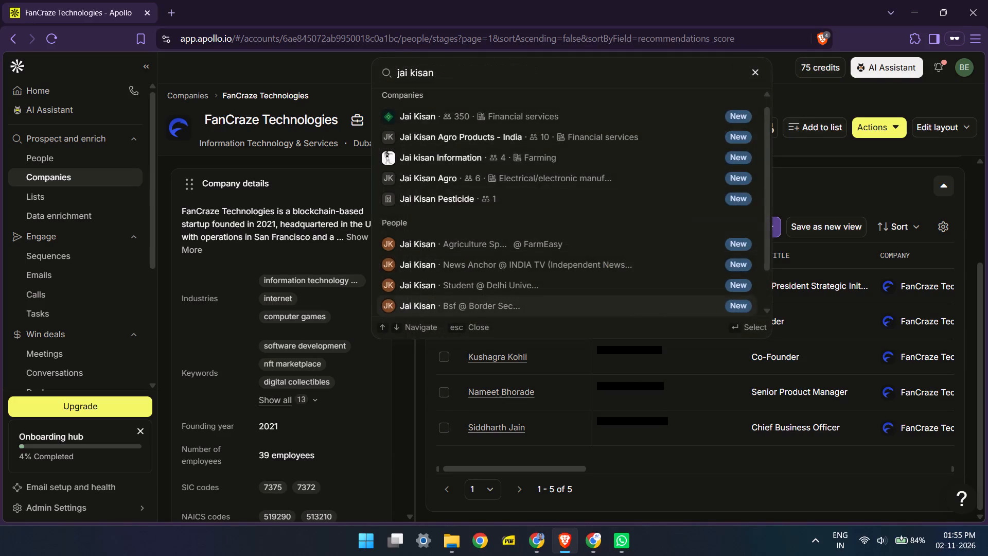
scroll(554, 268, down, 3)
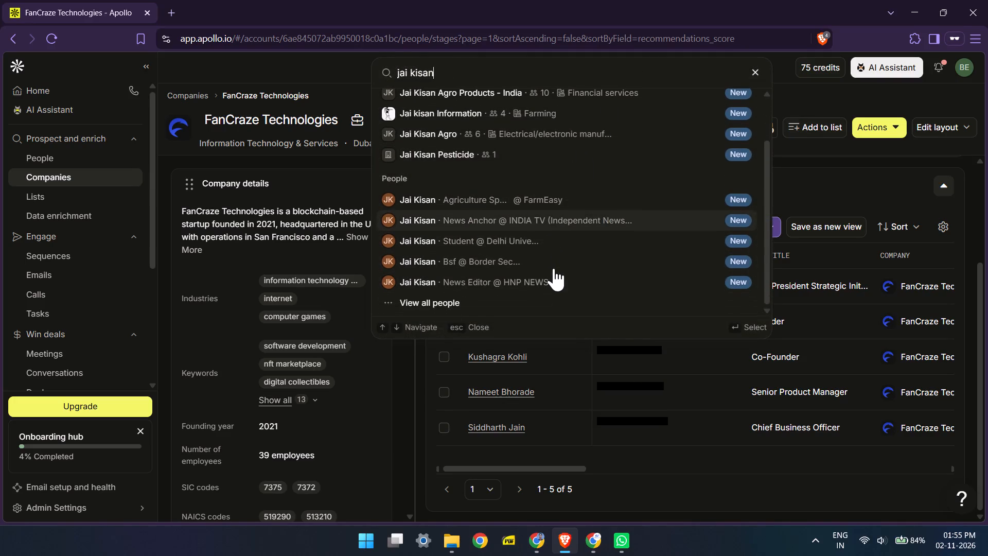
scroll(484, 156, up, 1)
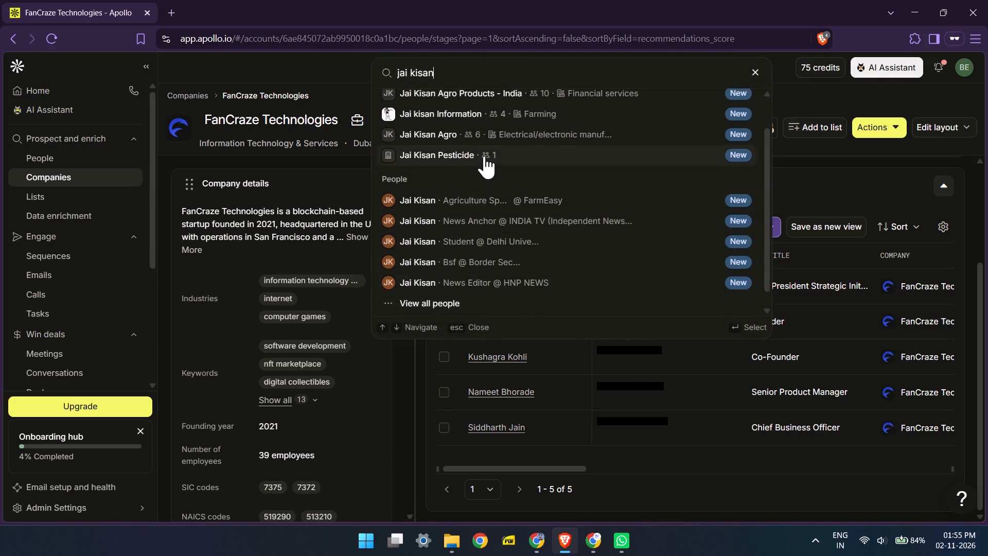
scroll(484, 156, up, 1)
click(564, 130)
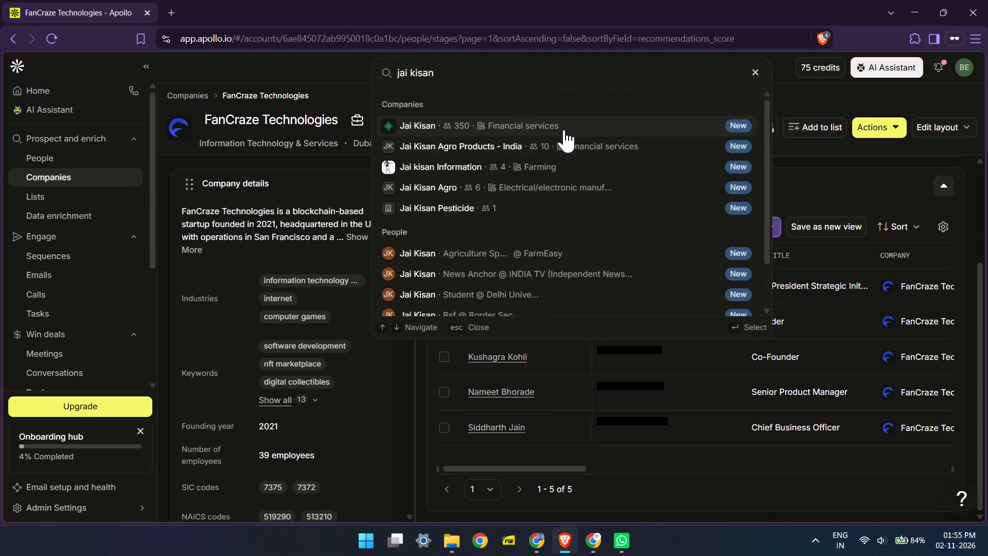
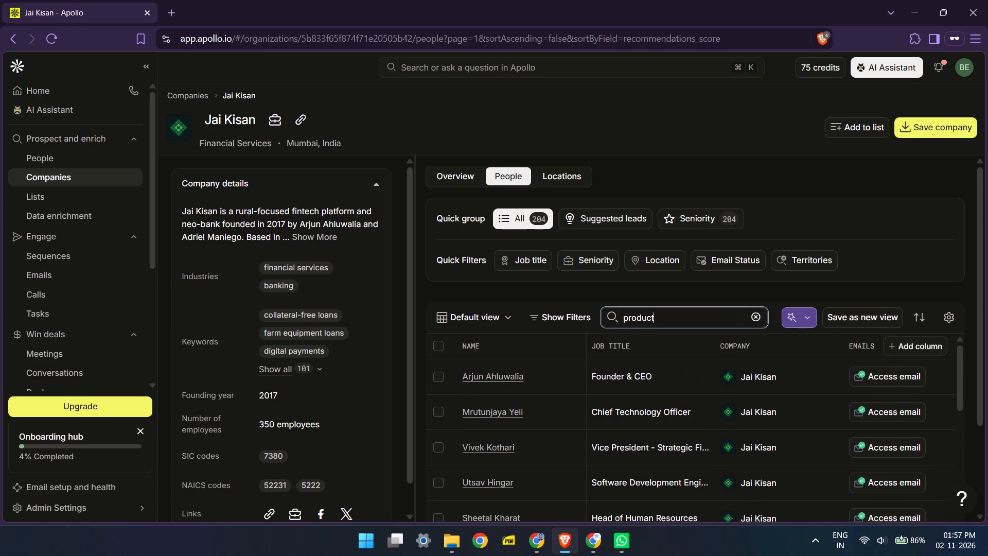
Review Jai Kisan's people matching "product" and narrow the people search to "product senior".
scroll(987, 305, down, 10)
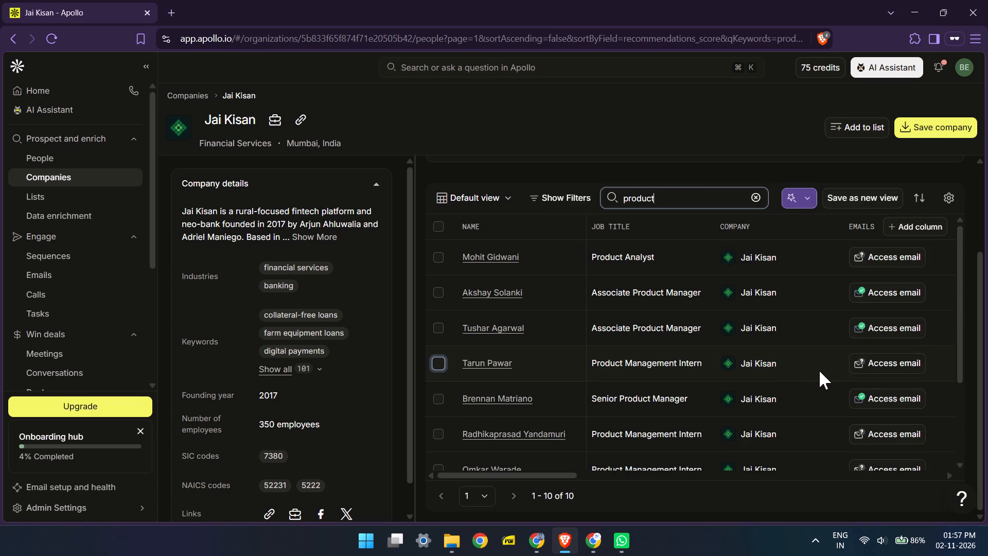
scroll(744, 352, down, 4)
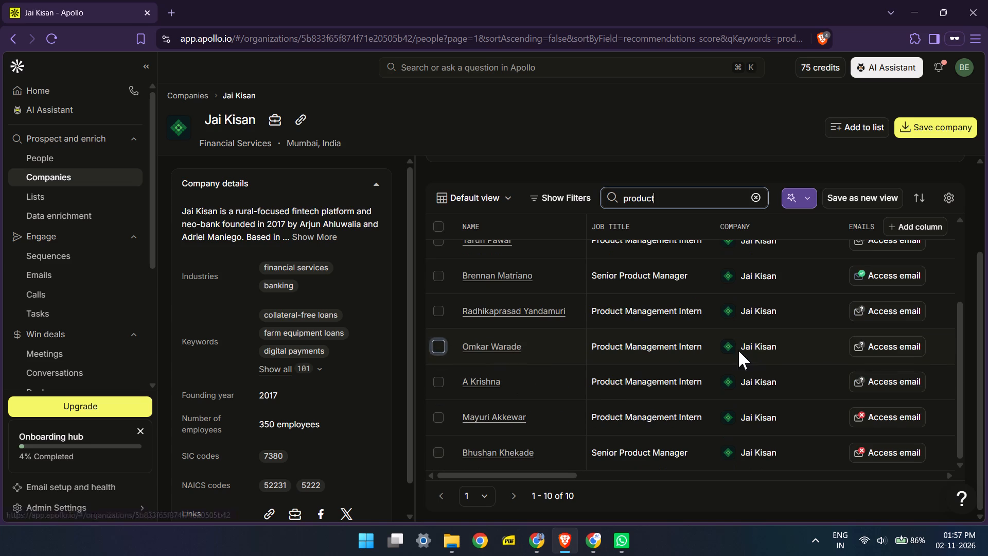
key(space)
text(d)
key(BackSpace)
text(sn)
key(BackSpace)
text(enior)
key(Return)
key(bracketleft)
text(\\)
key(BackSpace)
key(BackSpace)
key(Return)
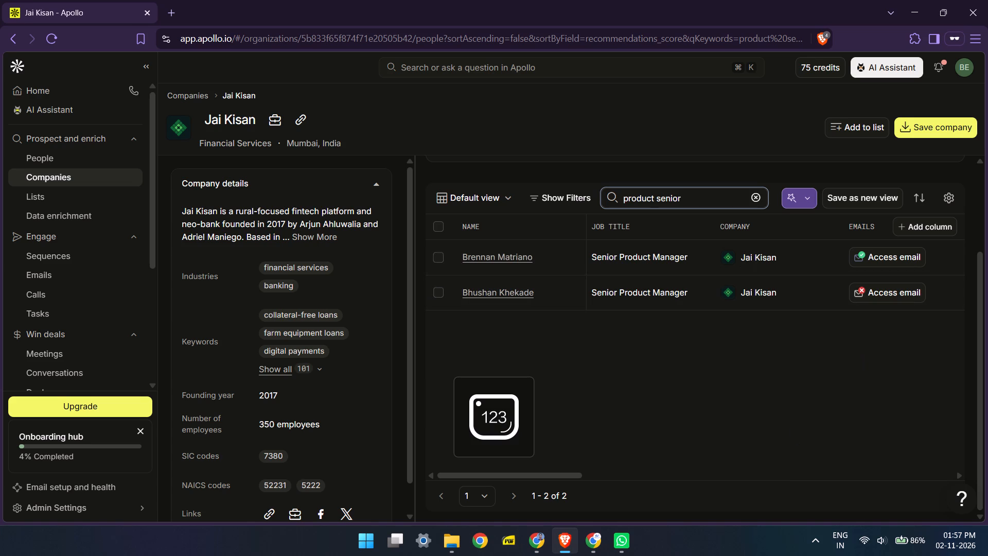
Replace the search text in Jai Kisan's people list with a new term starting with "yas".
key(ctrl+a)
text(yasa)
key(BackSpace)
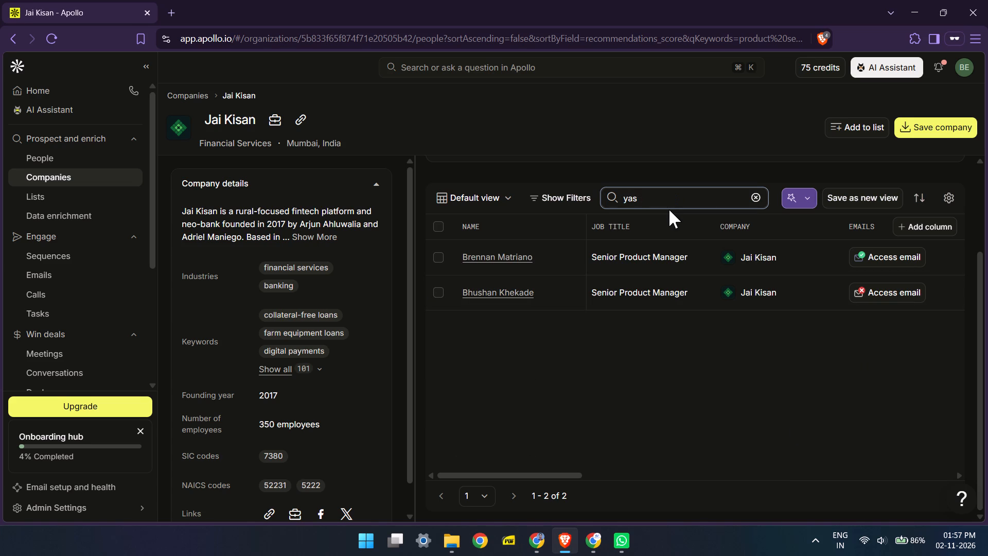
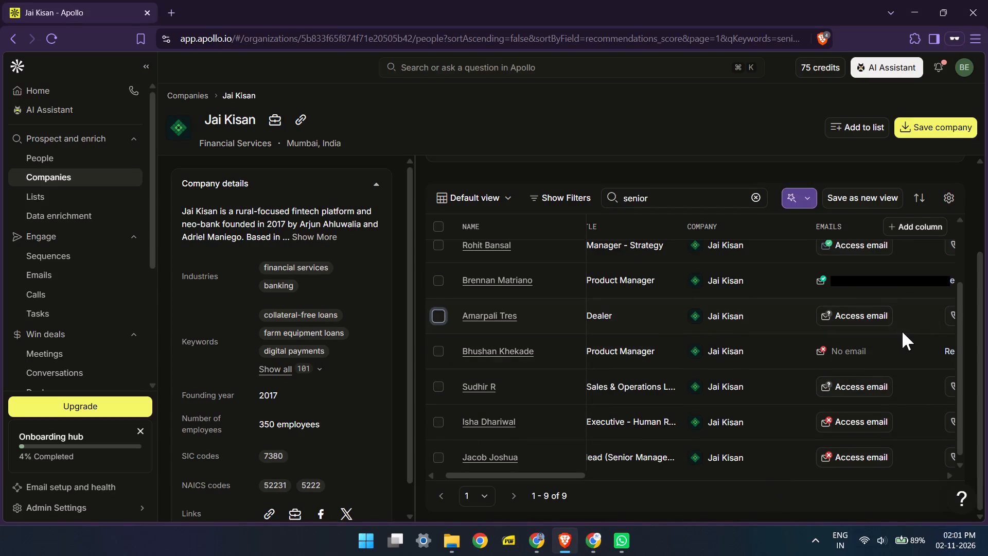
Try to select the revealed email address of the Product Manager in Jai Kisan's "senior" people results.
scroll(902, 332, left, 1)
click(886, 282)
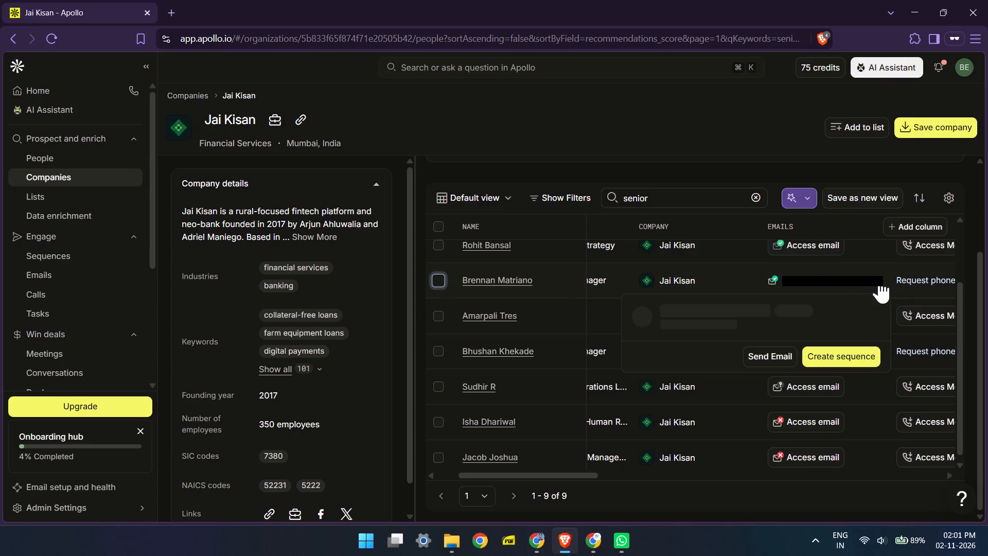
drag(788, 282, 810, 284)
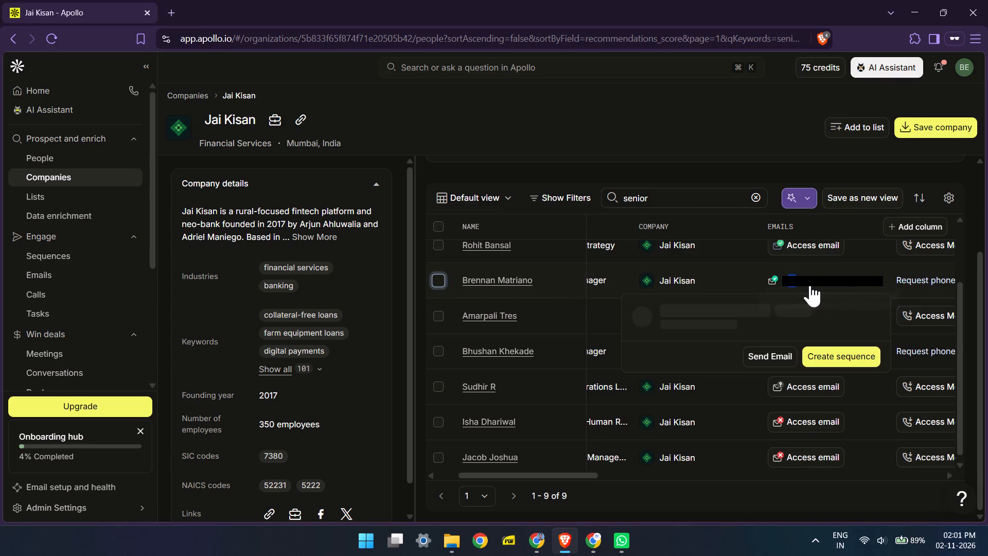
drag(810, 284, 835, 285)
click(806, 283)
drag(785, 282, 823, 282)
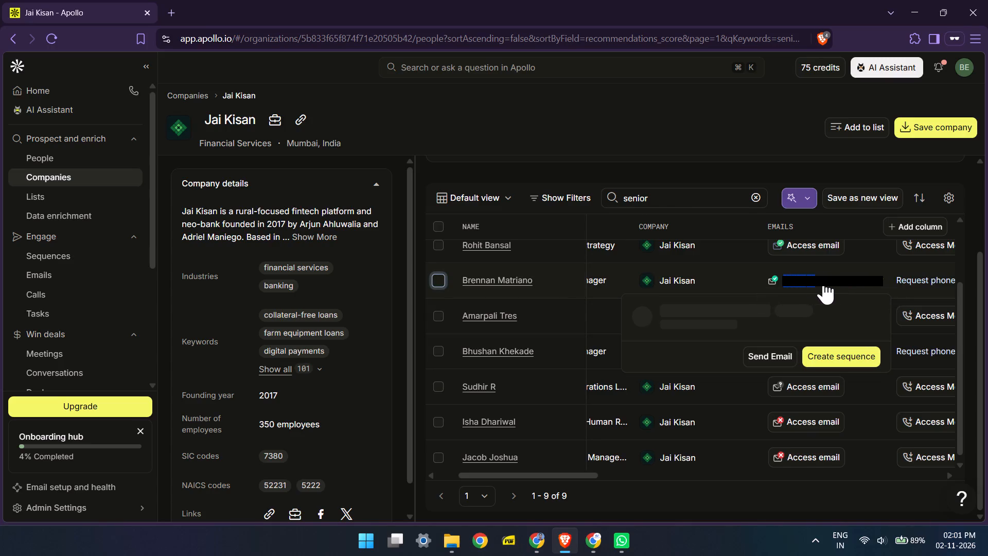
drag(823, 282, 874, 285)
click(879, 278)
click(879, 278)
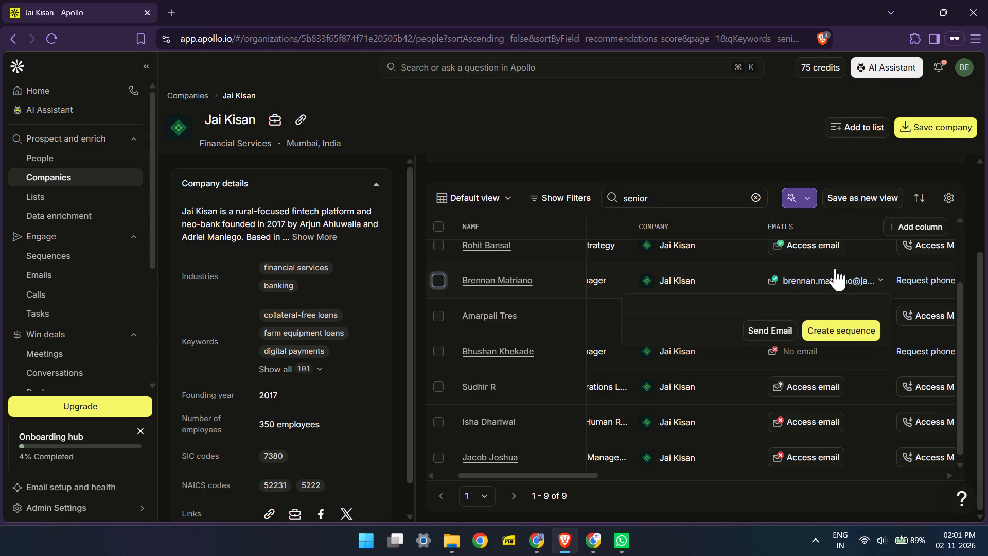
click(841, 280)
click(866, 275)
click(872, 275)
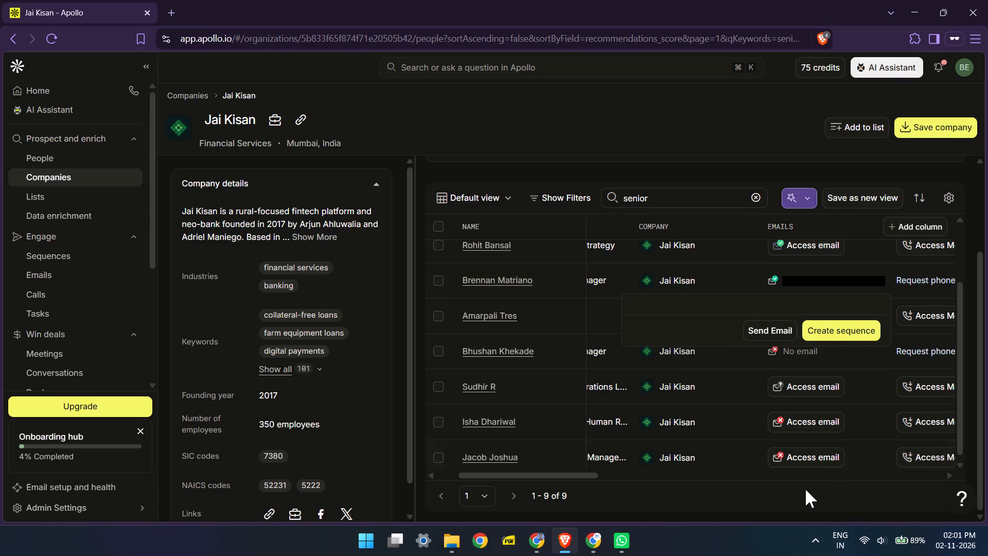
click(805, 489)
click(888, 276)
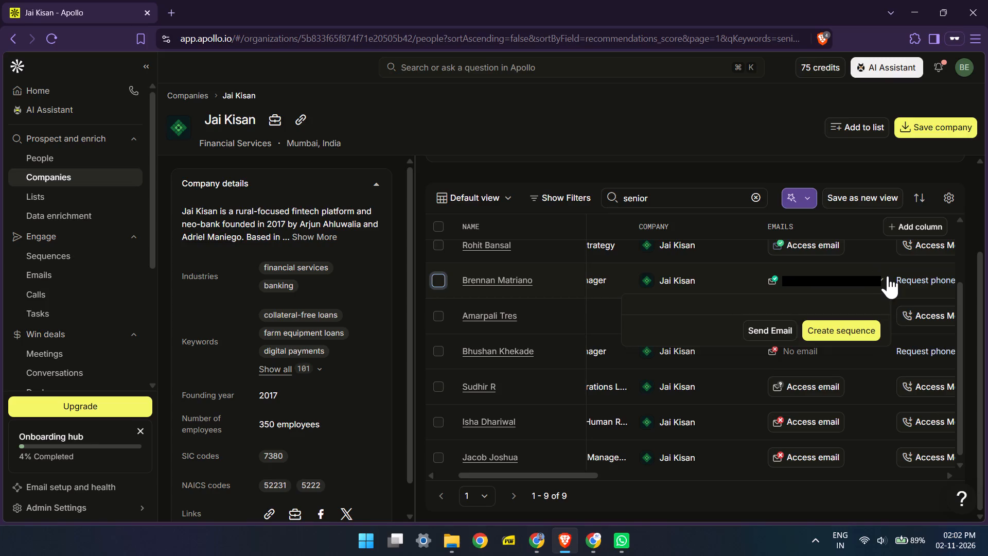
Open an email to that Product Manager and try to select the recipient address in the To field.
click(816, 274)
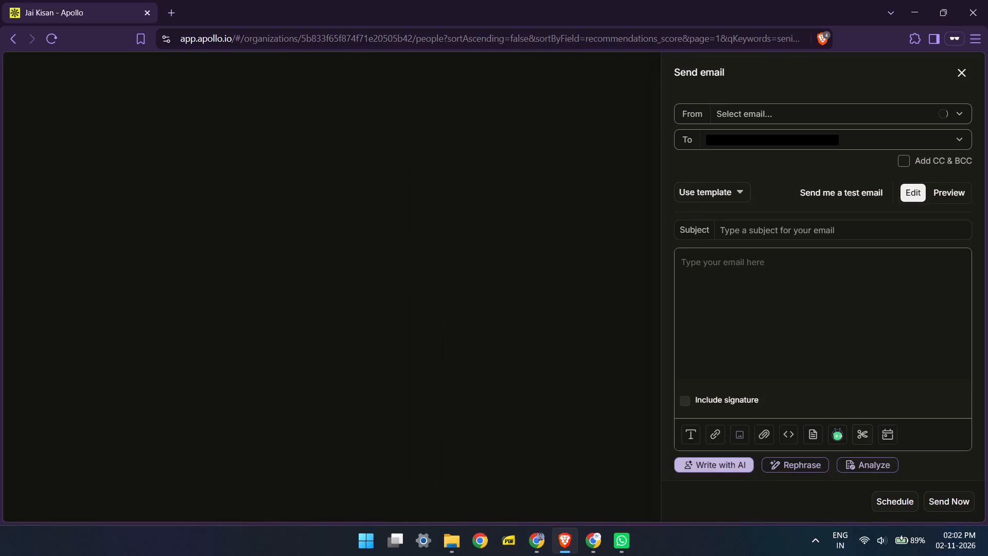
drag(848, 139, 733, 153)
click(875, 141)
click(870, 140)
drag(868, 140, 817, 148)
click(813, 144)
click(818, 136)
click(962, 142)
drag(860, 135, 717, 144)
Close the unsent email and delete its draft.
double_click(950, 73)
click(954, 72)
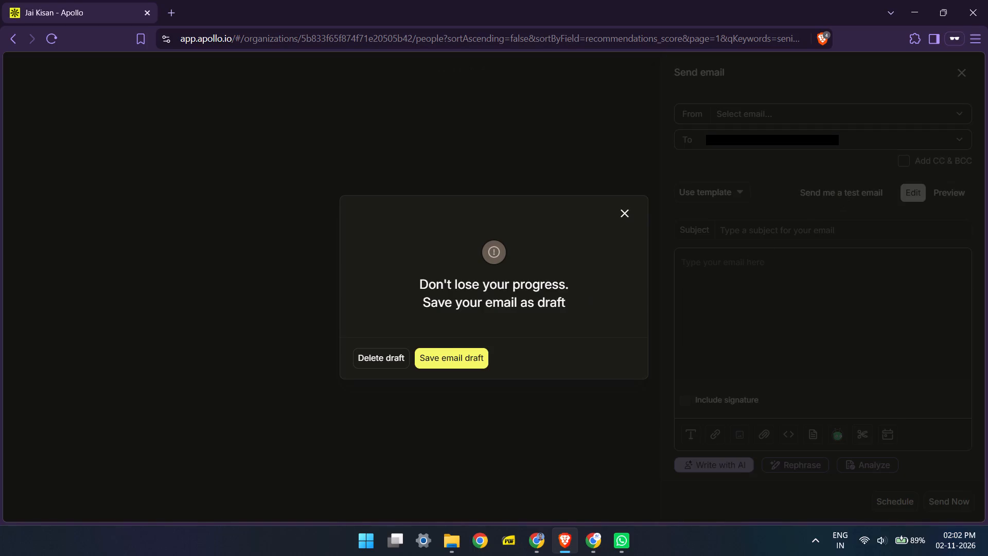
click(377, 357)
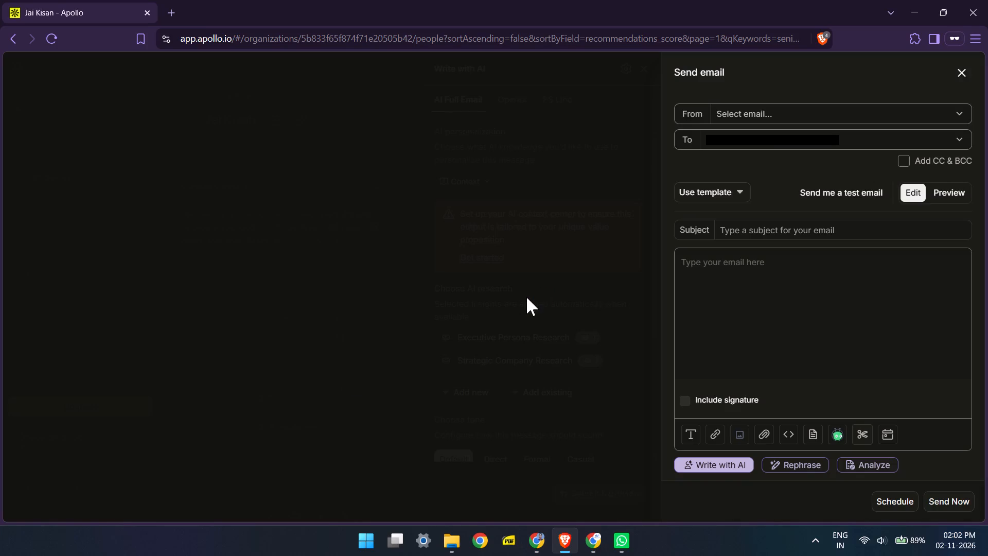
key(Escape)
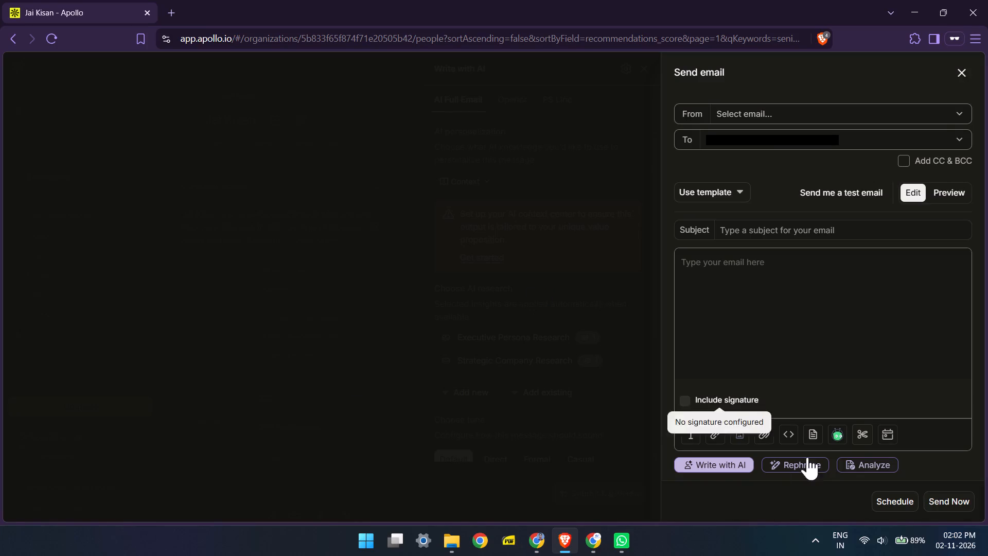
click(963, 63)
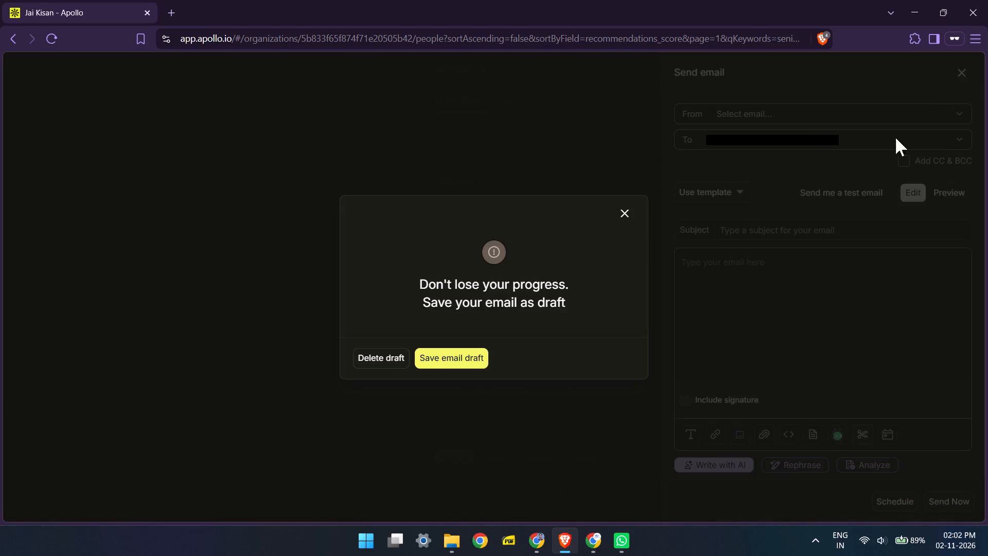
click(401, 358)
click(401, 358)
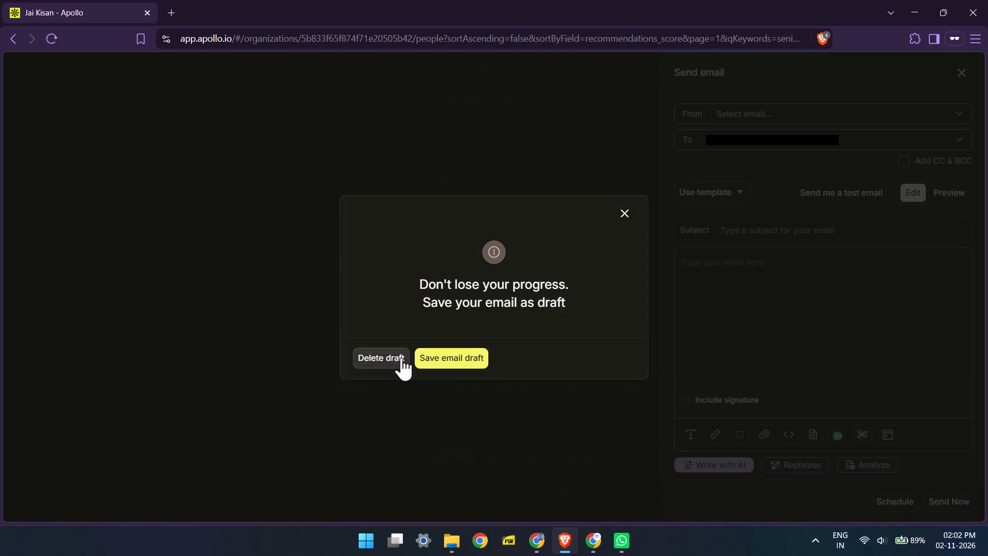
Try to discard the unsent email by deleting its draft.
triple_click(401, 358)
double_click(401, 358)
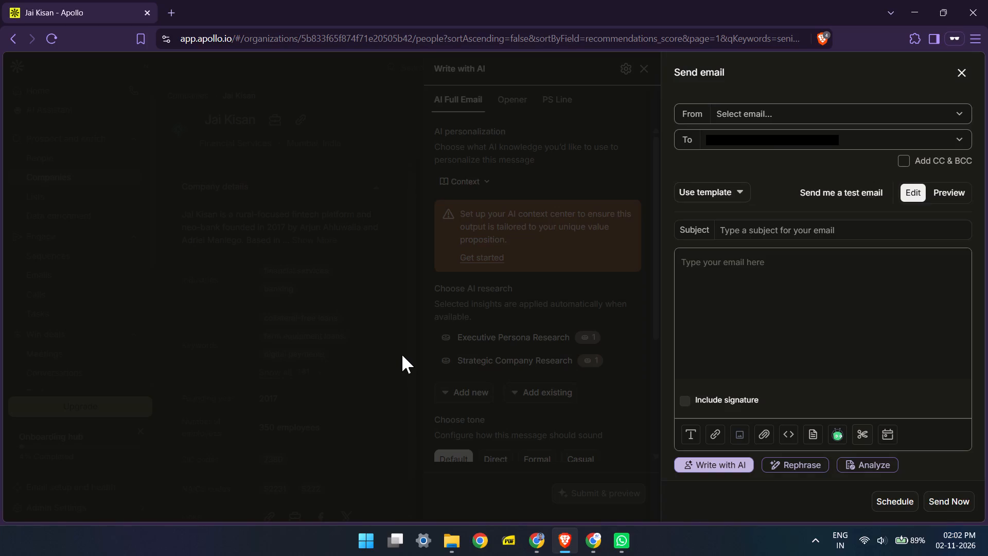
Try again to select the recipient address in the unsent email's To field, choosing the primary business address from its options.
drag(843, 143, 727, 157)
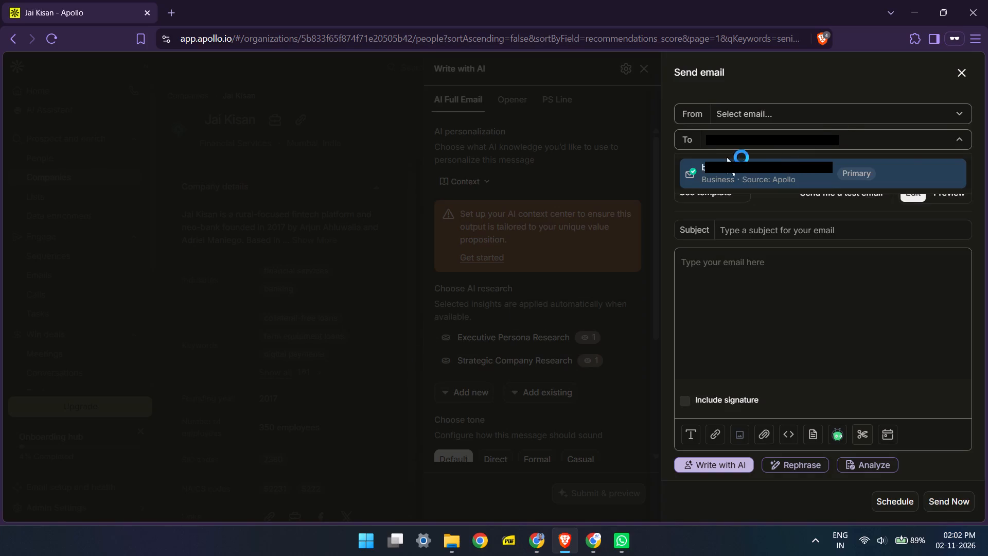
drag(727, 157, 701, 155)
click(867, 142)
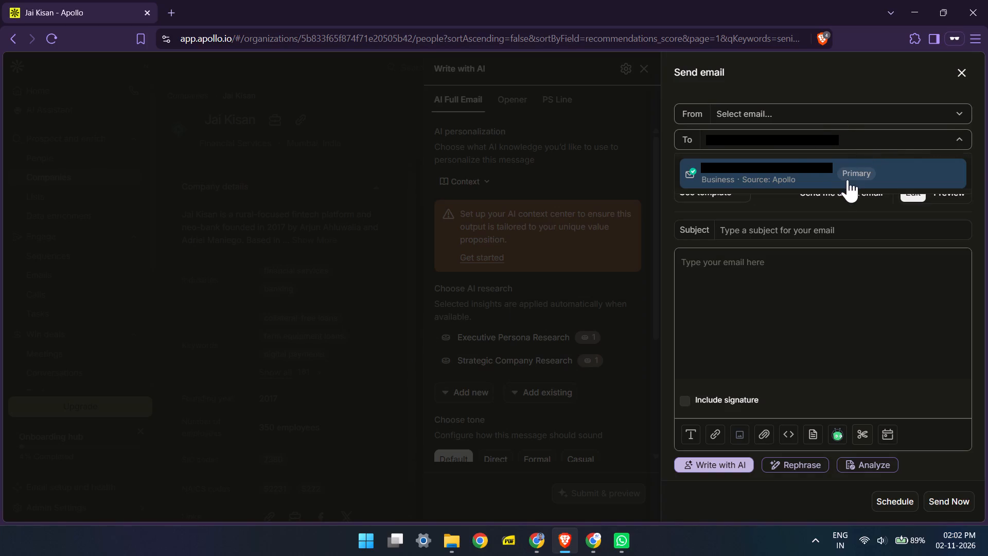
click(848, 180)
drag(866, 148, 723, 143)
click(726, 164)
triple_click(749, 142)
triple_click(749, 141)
Close the unsent email and reload the Jai Kisan people page.
click(957, 77)
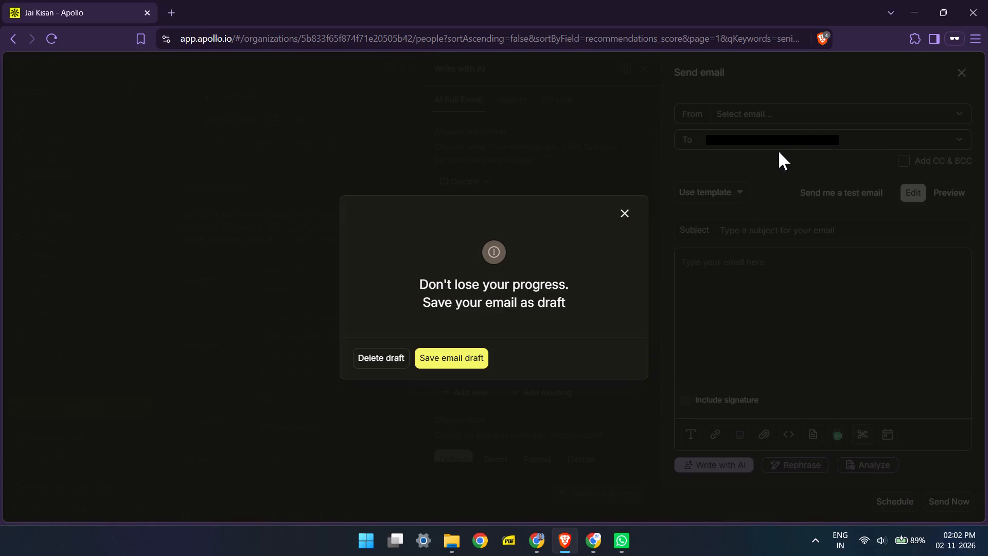
key(ctrl+r)
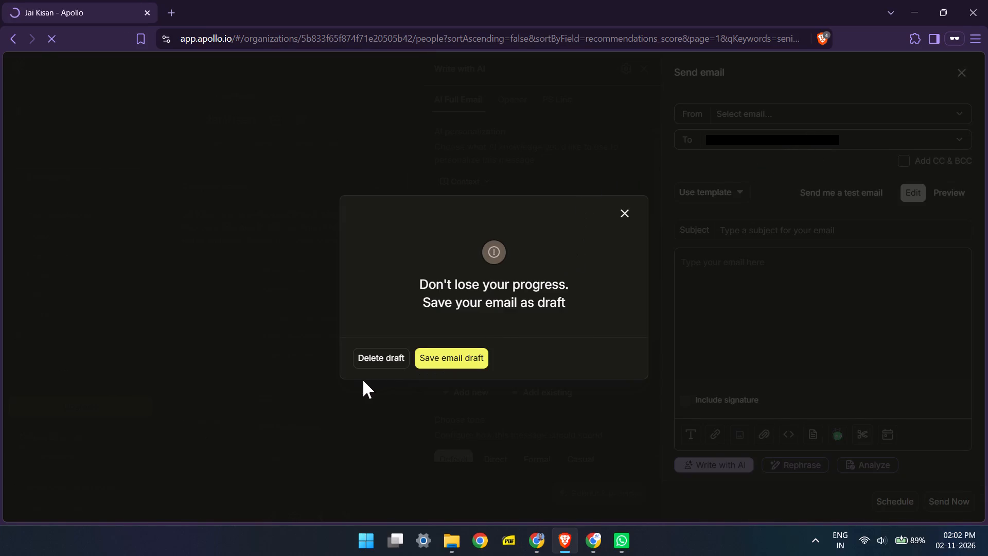
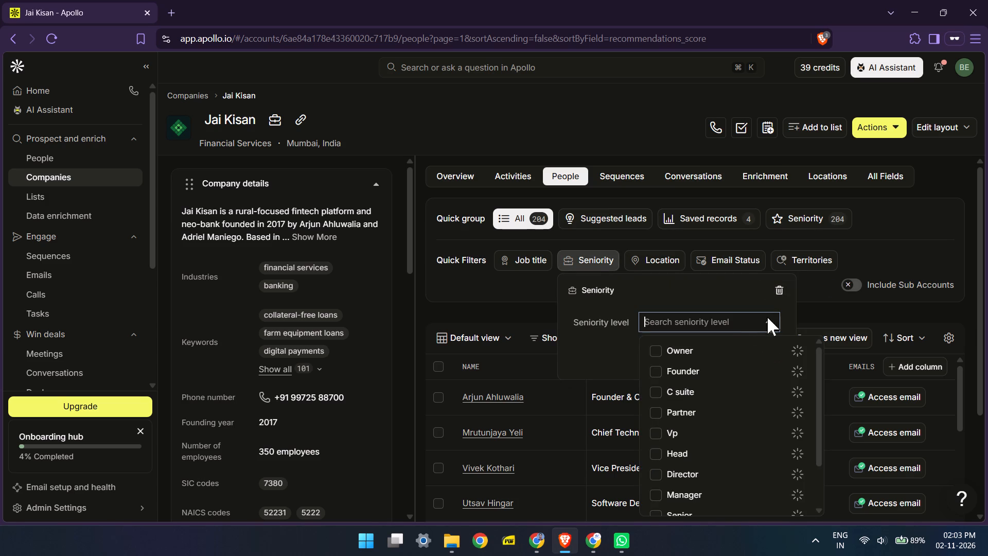
Dismiss the seniority filter and search Jai Kisan's people list for "product".
click(891, 248)
scroll(955, 312, down, 1)
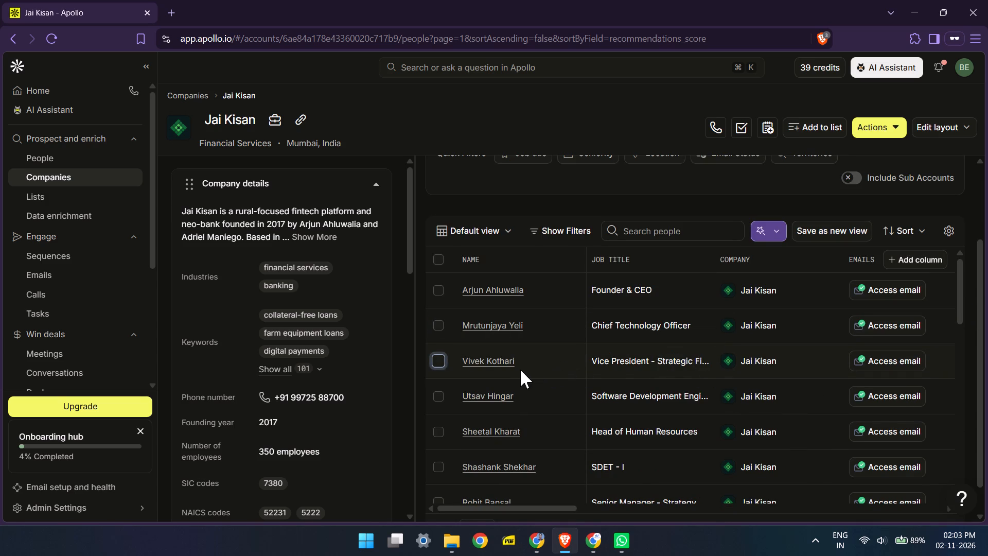
scroll(720, 355, down, 1)
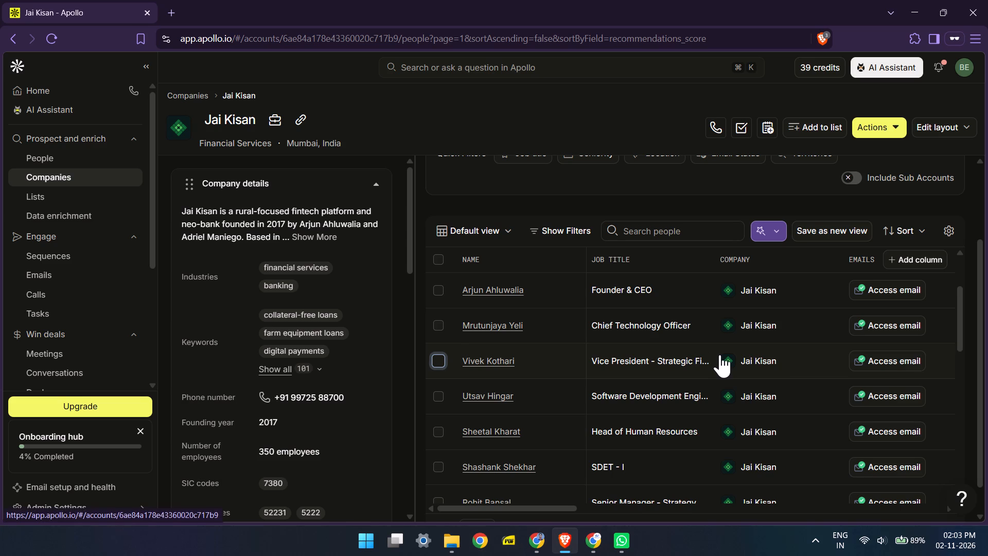
scroll(720, 355, down, 3)
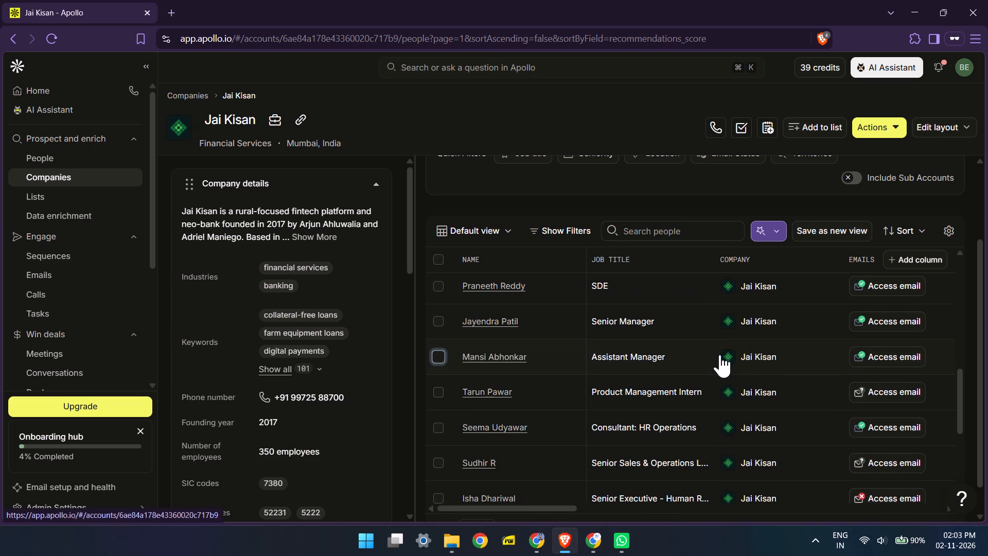
scroll(720, 355, up, 1)
click(675, 226)
text(prodyct)
key(BackSpace)
key(BackSpace)
key(BackSpace)
text(uct)
key(Return)
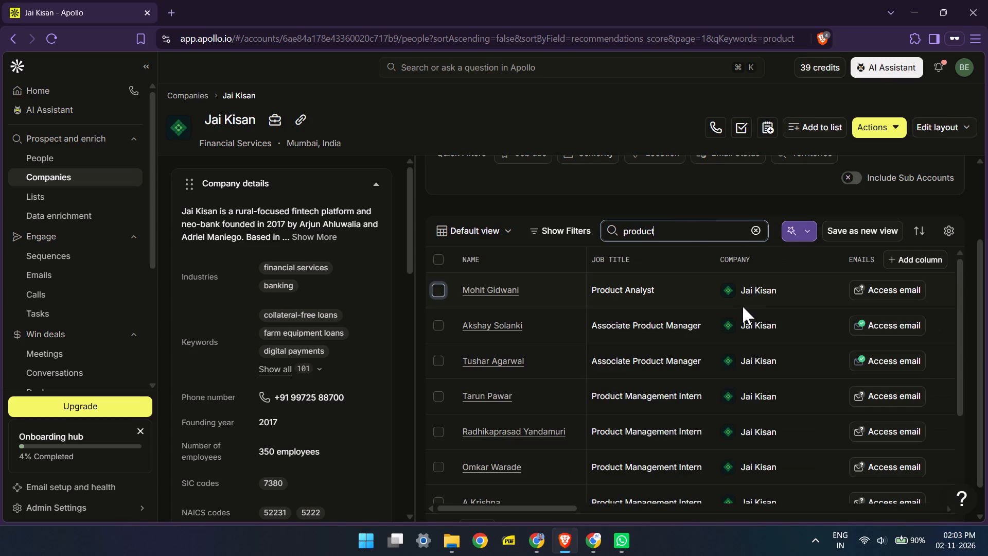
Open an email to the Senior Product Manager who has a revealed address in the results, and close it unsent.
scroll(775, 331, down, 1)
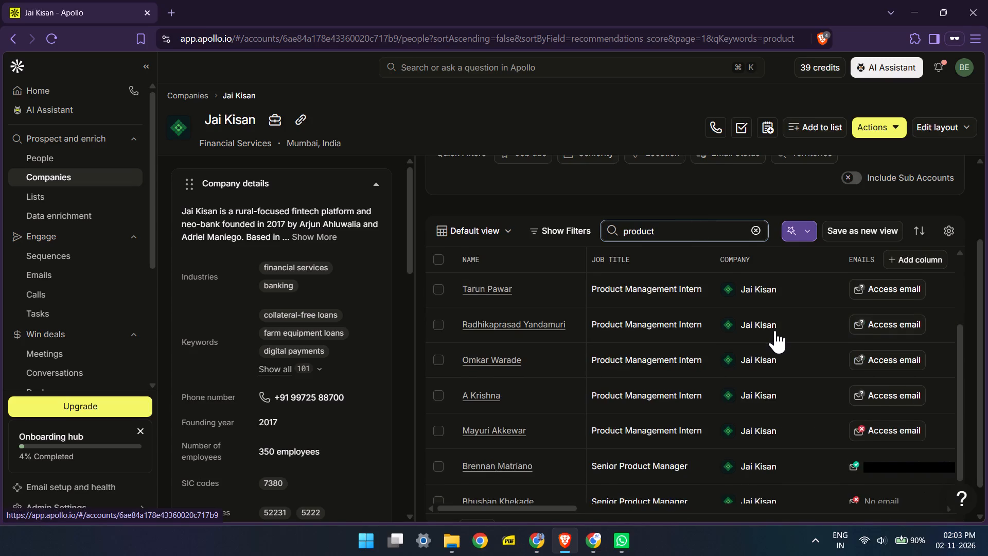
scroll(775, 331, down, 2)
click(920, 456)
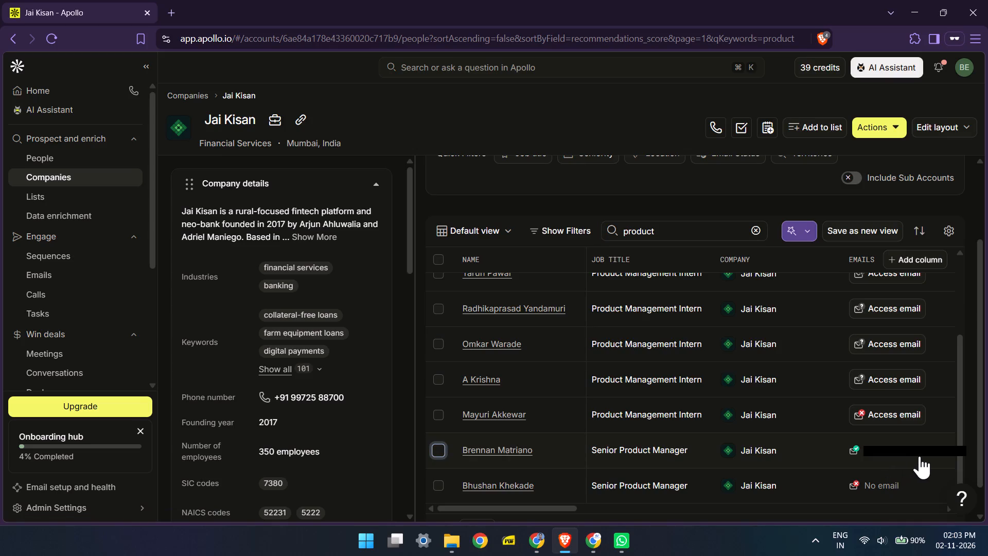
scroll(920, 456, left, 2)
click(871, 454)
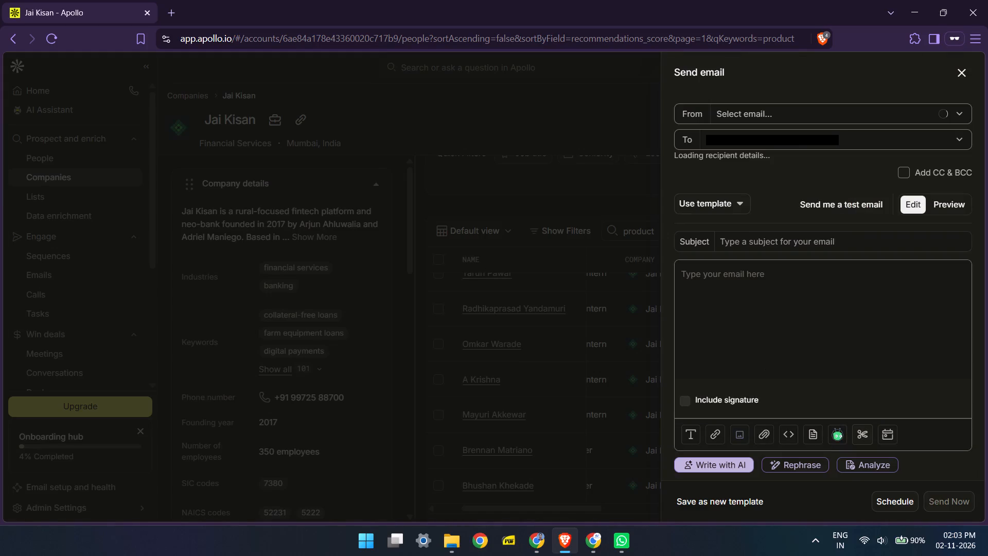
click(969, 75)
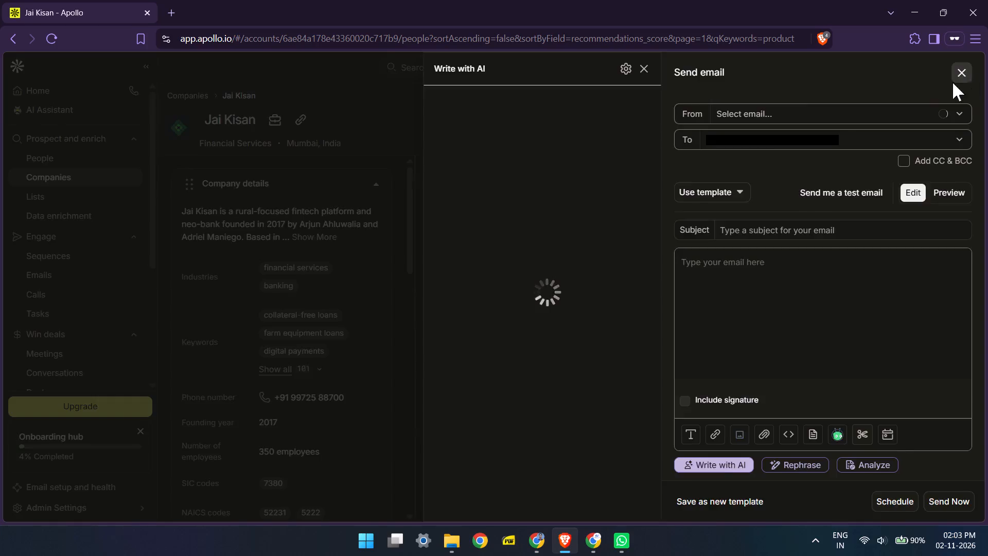
Delete the draft of the unsent email and return to Jai Kisan's people list.
click(378, 363)
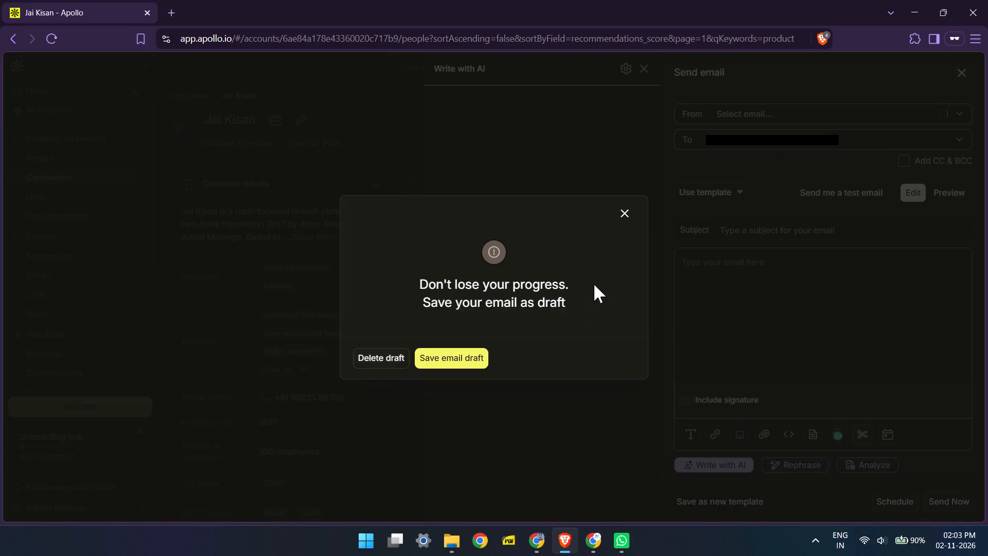
click(388, 350)
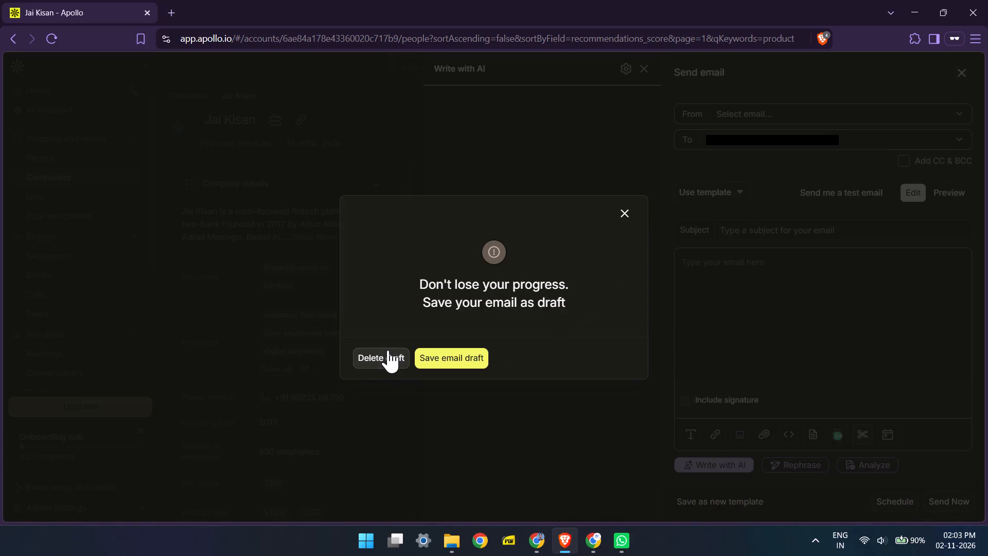
triple_click(387, 350)
triple_click(387, 350)
triple_click(387, 350)
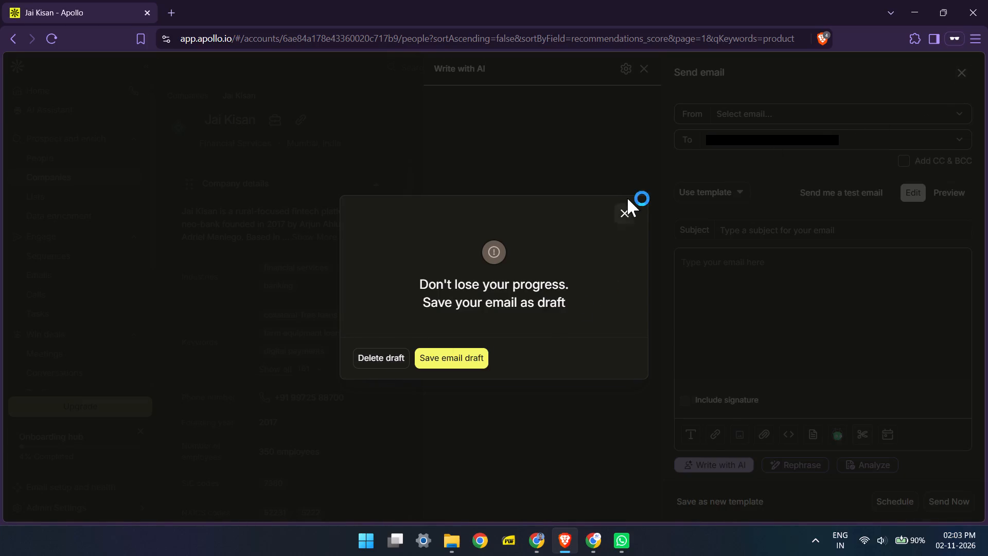
click(626, 210)
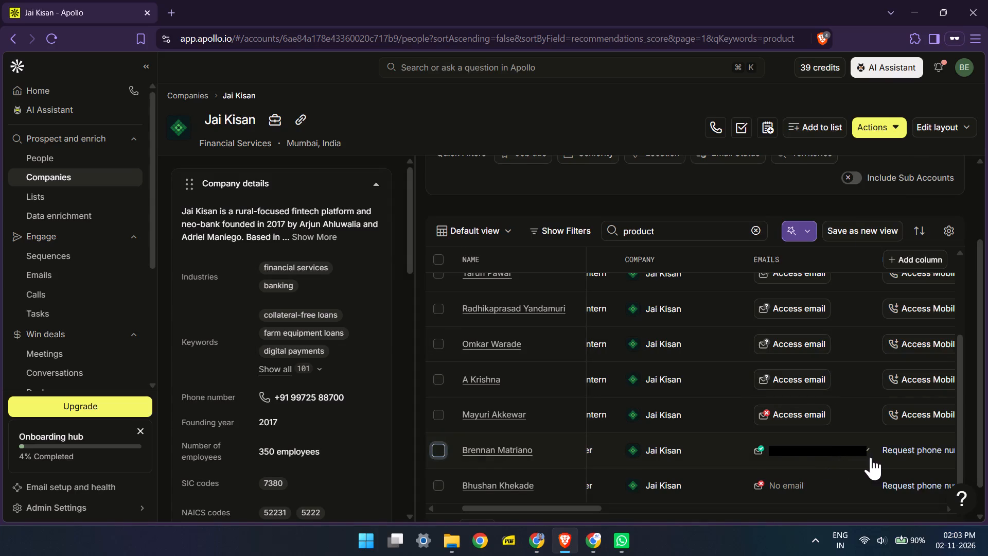
Open the email details of the Senior Product Manager whose address is revealed in the "product" results.
click(867, 447)
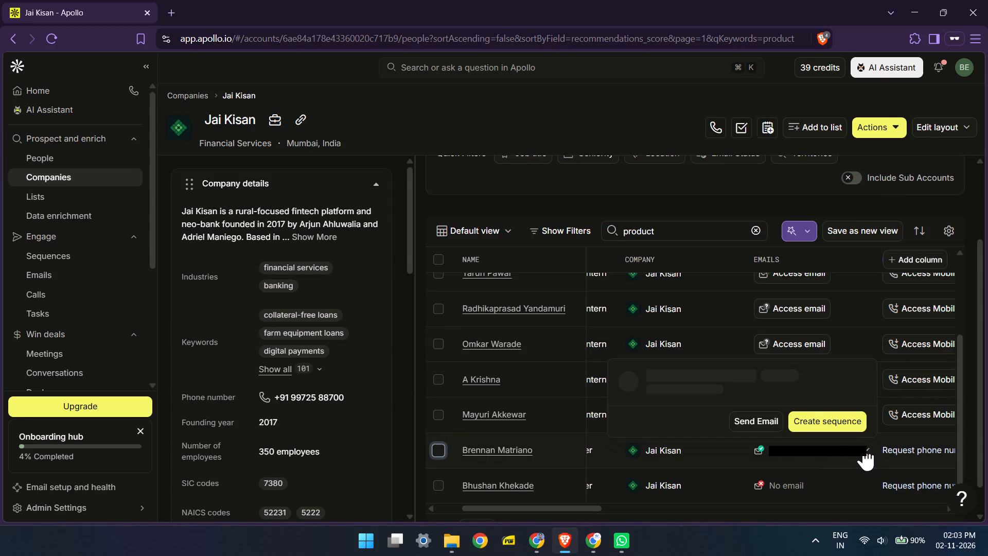
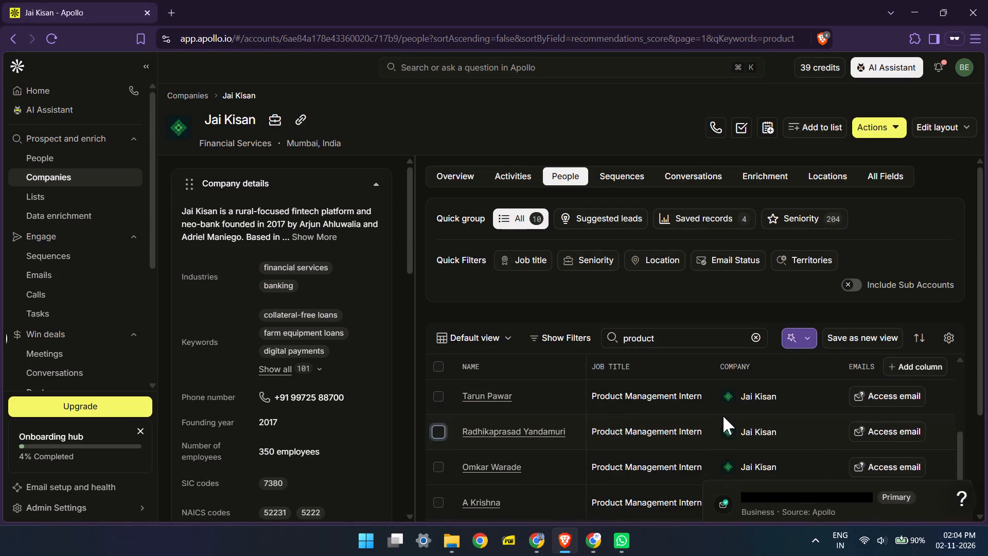
Clear the "product" search from Jai Kisan's people list.
scroll(987, 327, down, 10)
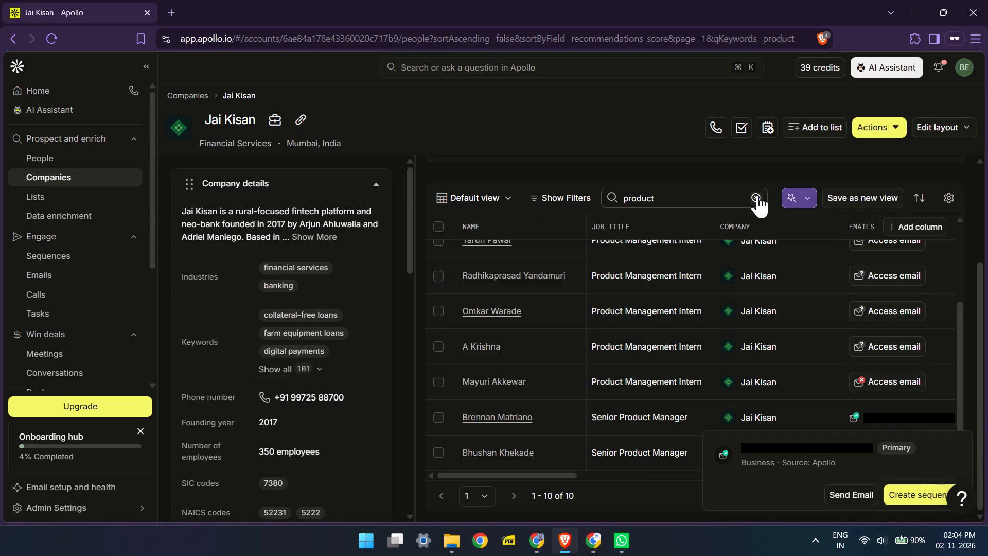
click(757, 195)
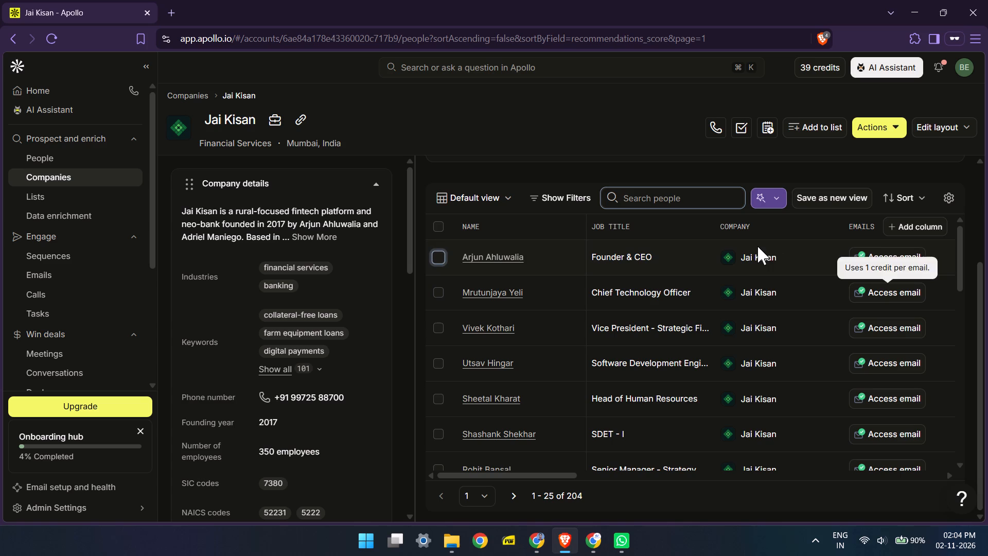
Request access to the email address of Jai Kisan's Founder & CEO.
click(854, 250)
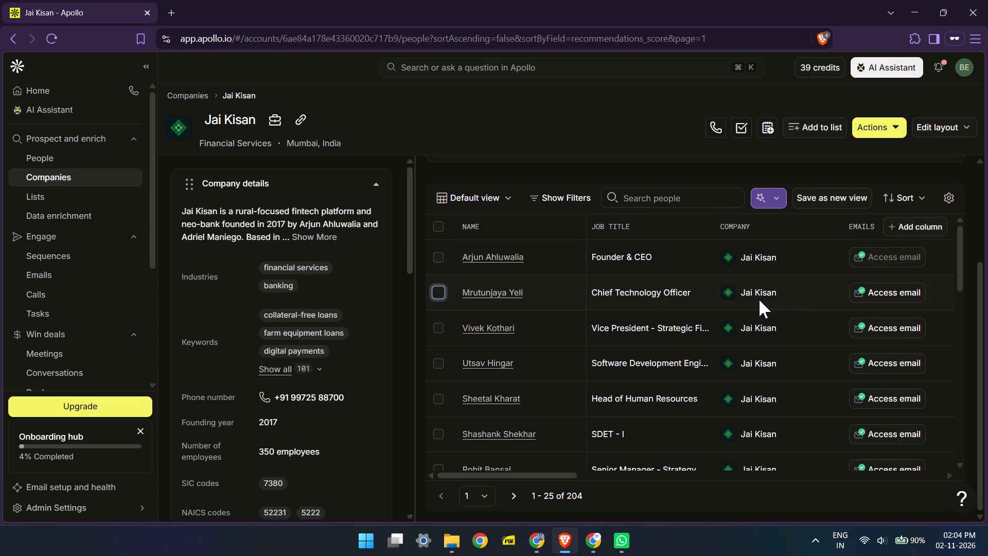
Examine the names and job titles in Jai Kisan's unfiltered people list, going through pages 1 and 2 and on to page 3.
scroll(759, 300, down, 1)
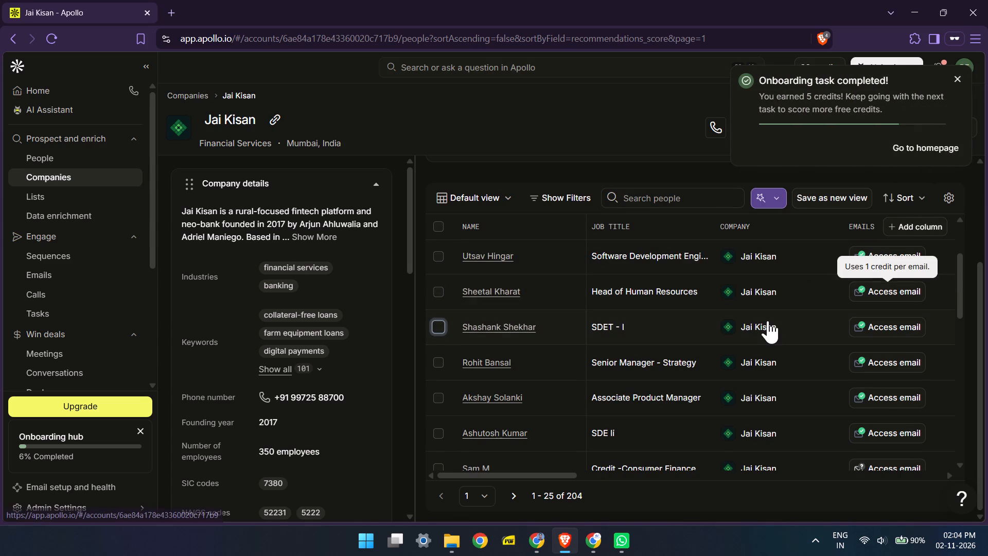
scroll(768, 321, down, 6)
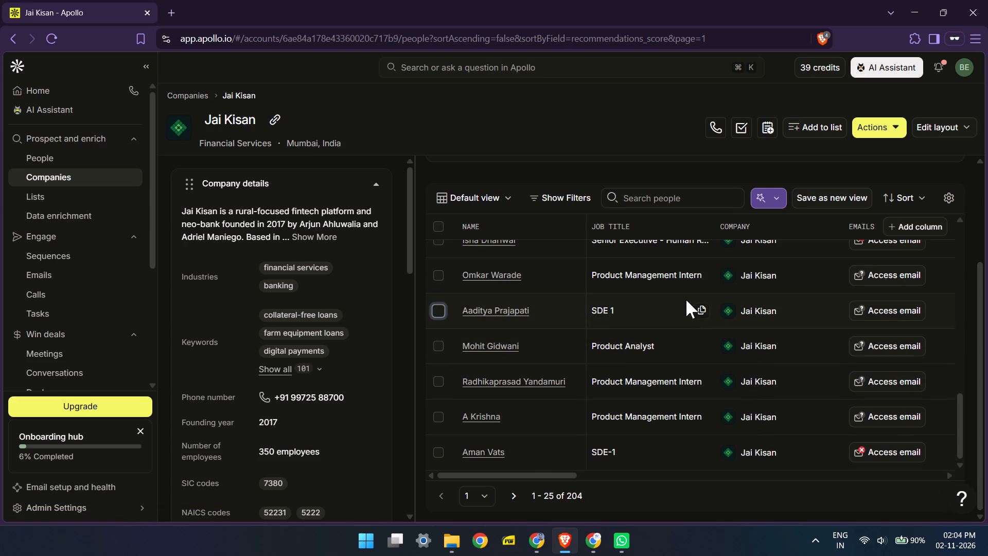
click(521, 492)
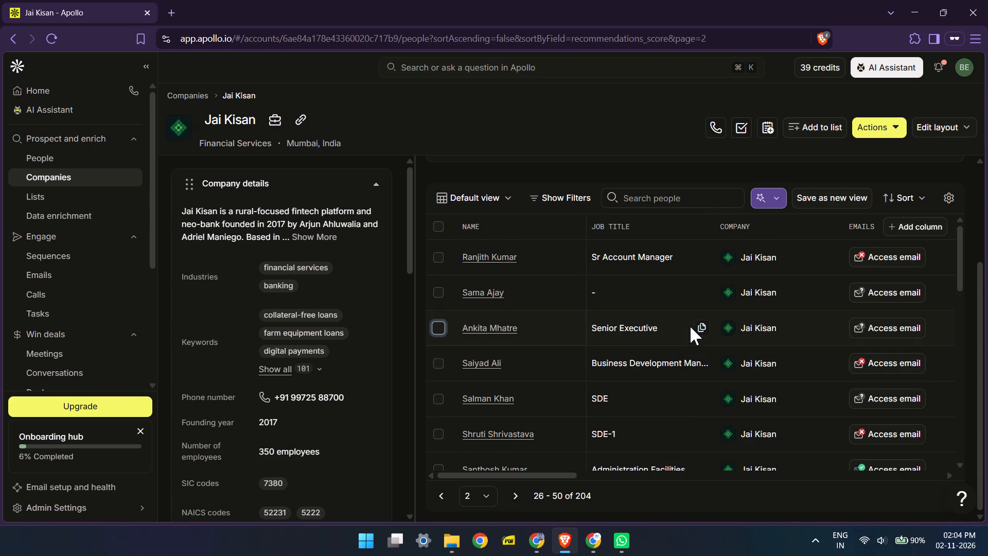
scroll(690, 326, down, 1)
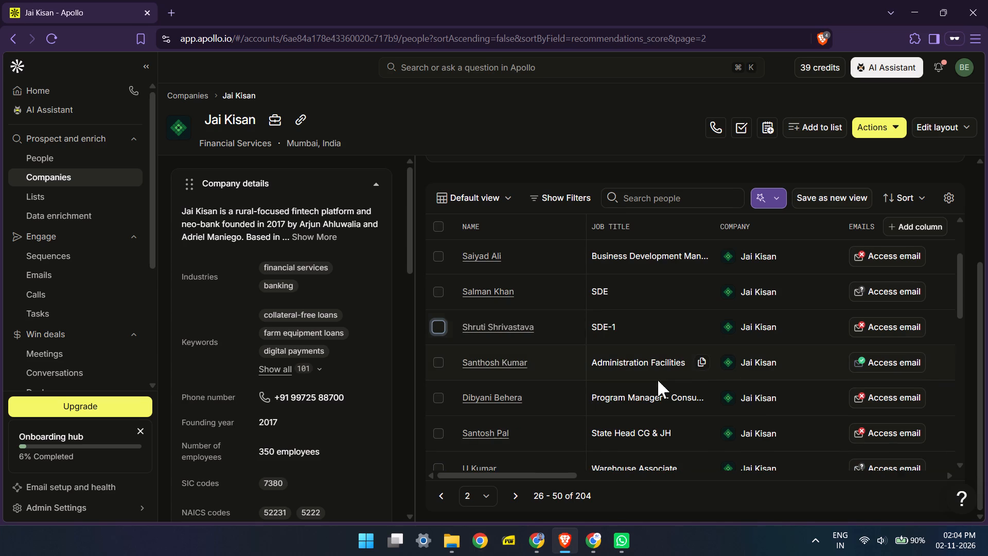
scroll(647, 402, down, 3)
scroll(603, 454, down, 1)
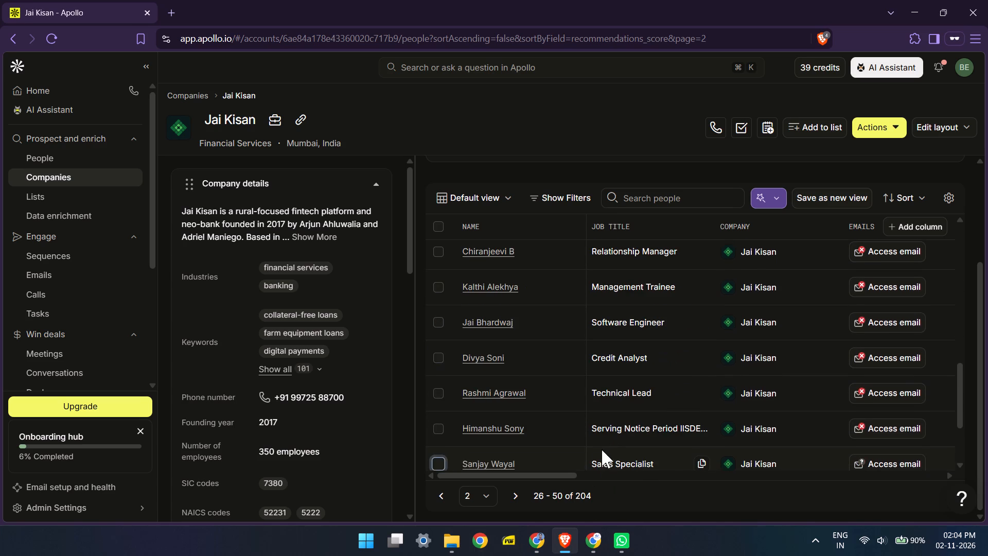
scroll(602, 449, down, 2)
click(518, 499)
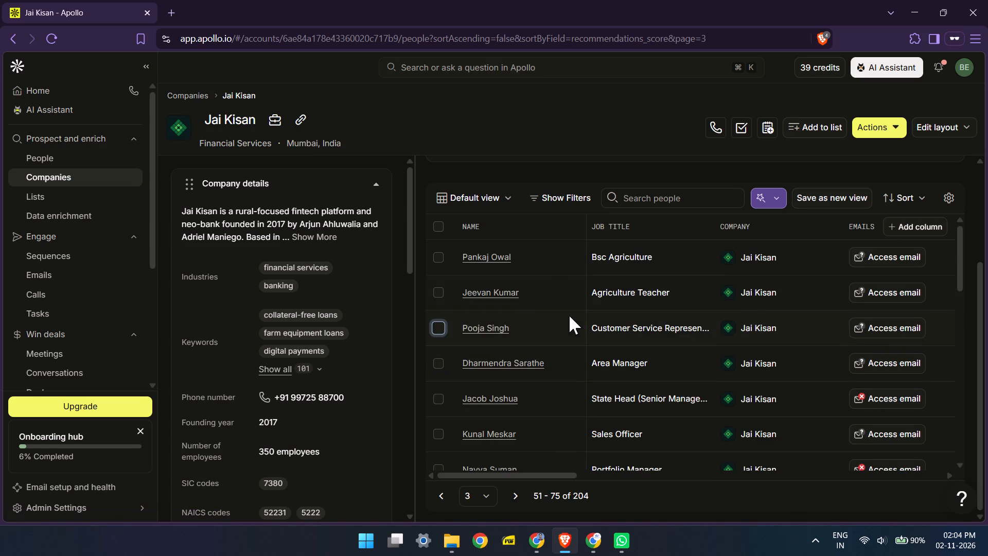
Try to continue to page 4 of Jai Kisan's unfiltered people list.
scroll(580, 317, down, 5)
click(517, 500)
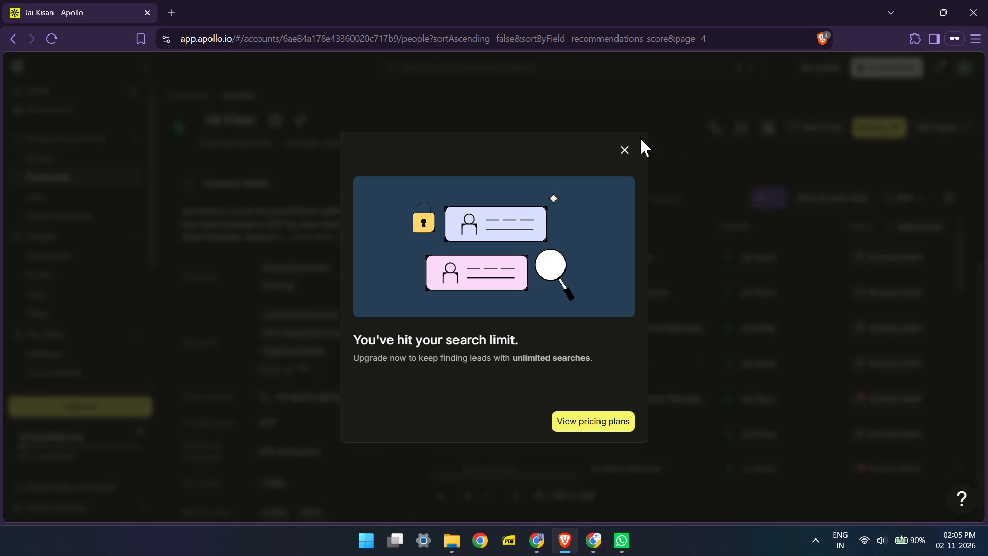
click(627, 153)
Switch Jai Kisan's people list to the saved records and show all email addresses held for the Founder & CEO.
scroll(666, 186, up, 2)
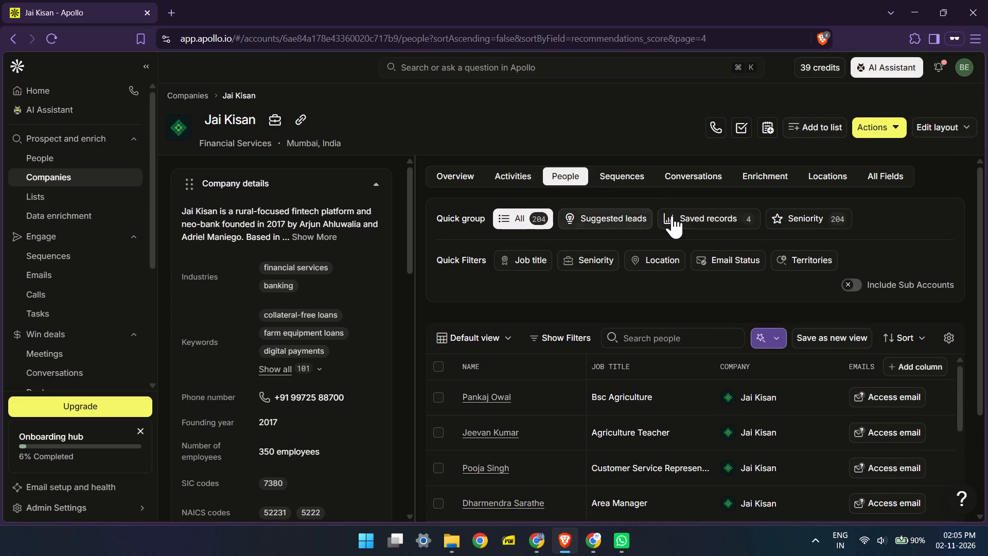
click(672, 216)
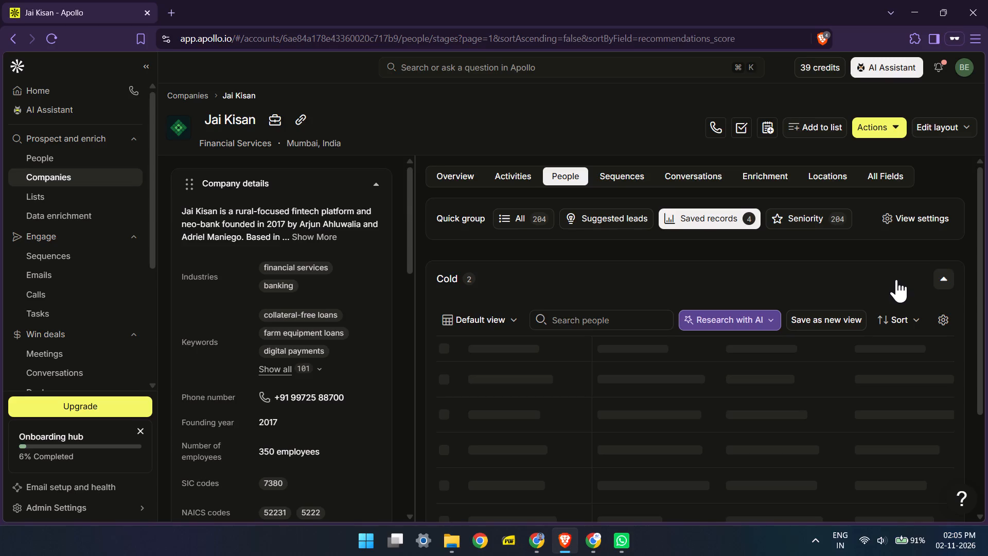
scroll(804, 419, left, 1)
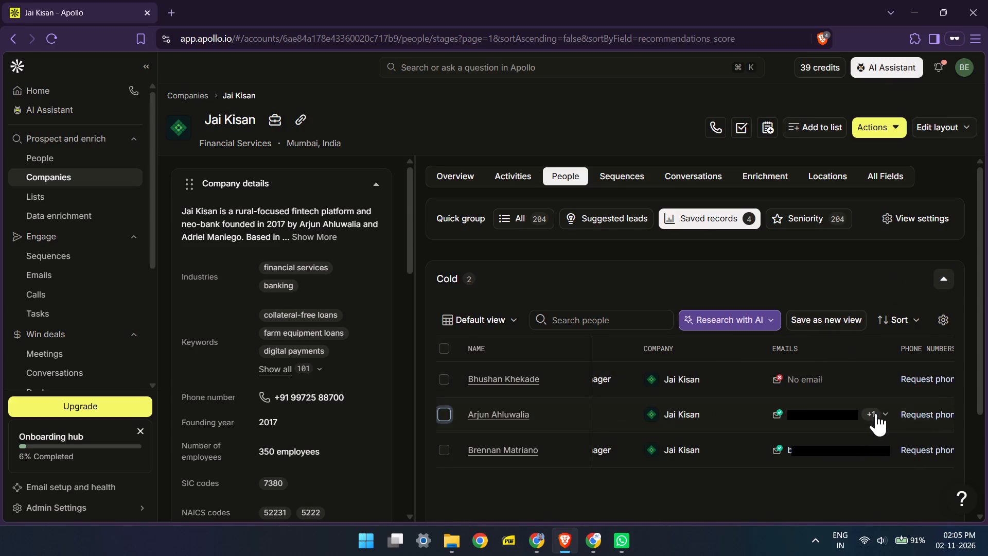
click(885, 411)
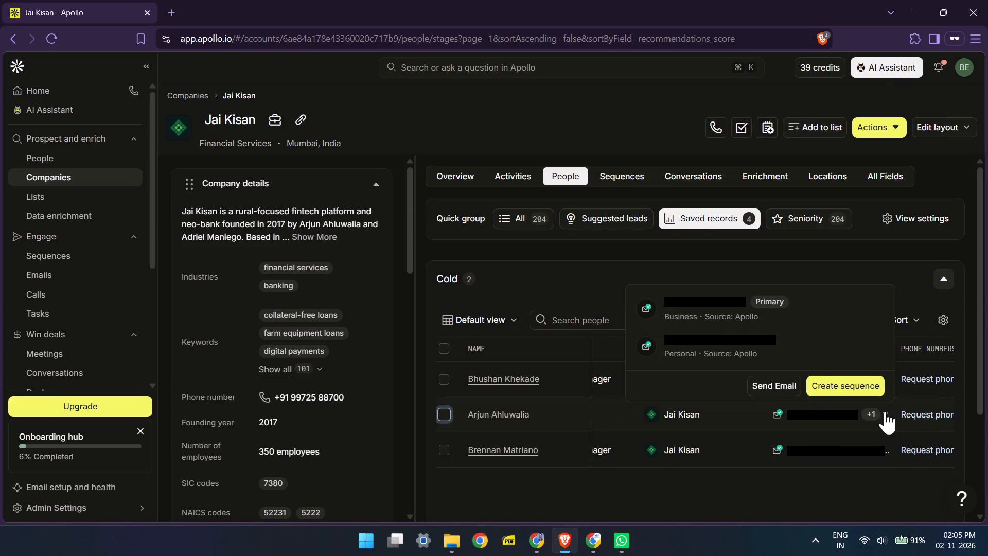
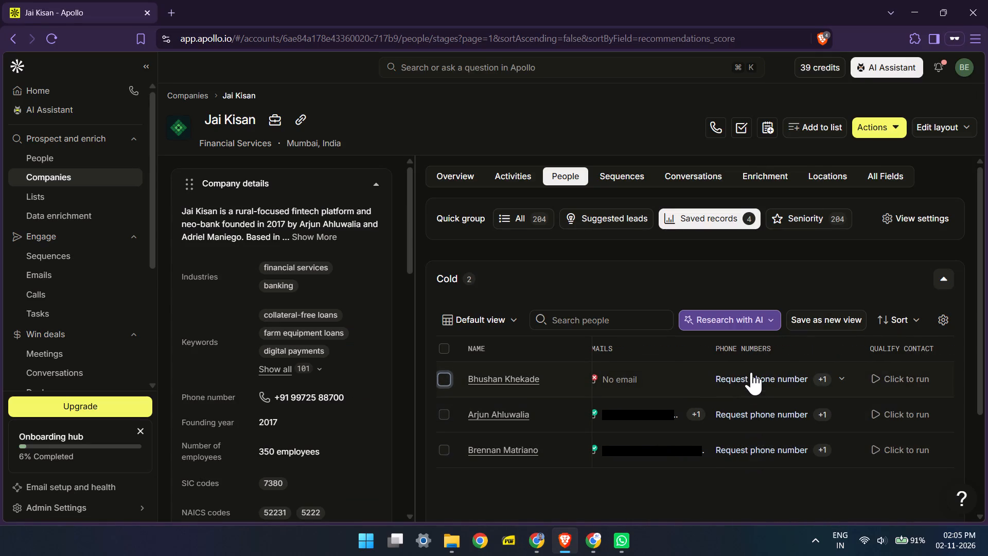
Request the phone number of the saved Jai Kisan Senior Product Manager who has no email address.
click(637, 492)
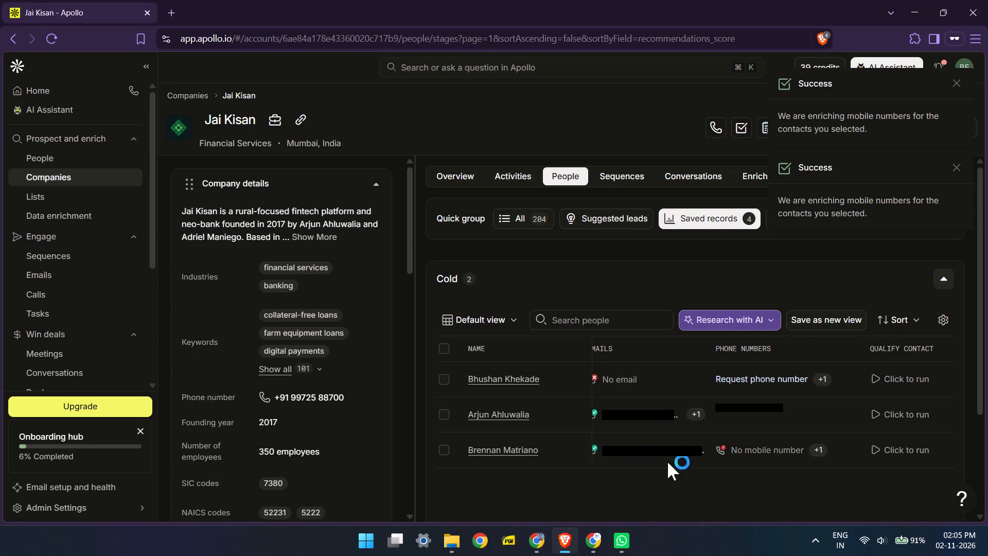
click(752, 378)
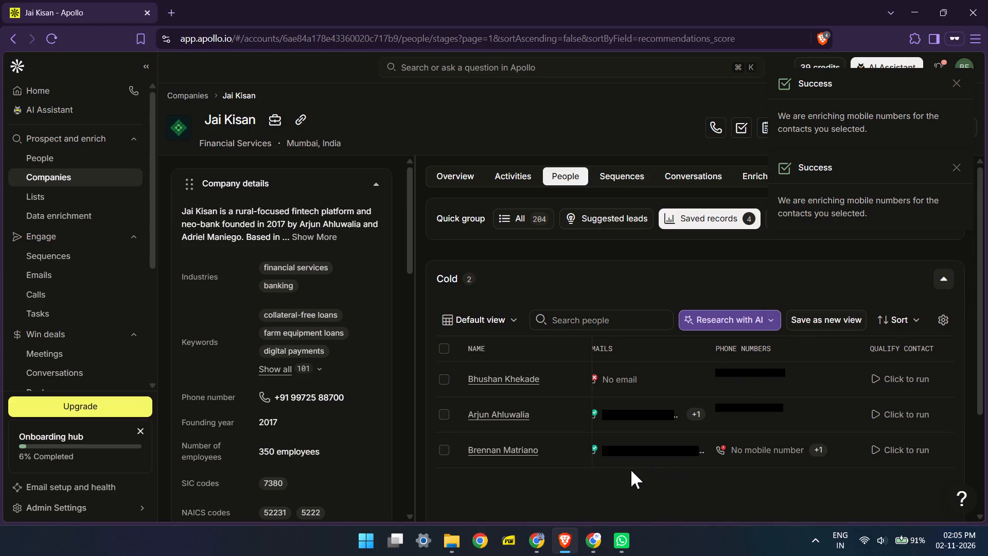
scroll(631, 470, right, 4)
scroll(631, 470, left, 2)
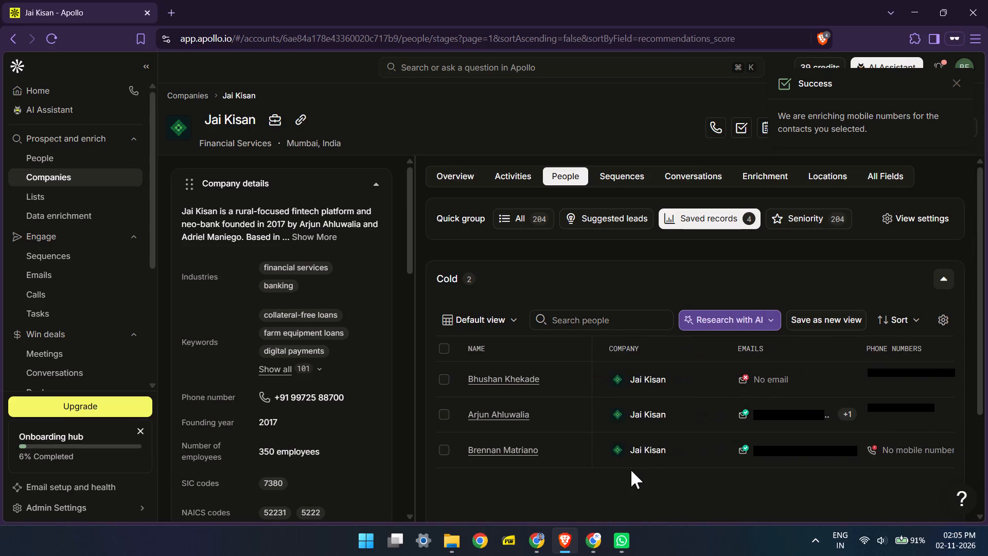
scroll(631, 470, left, 3)
scroll(631, 470, up, 1)
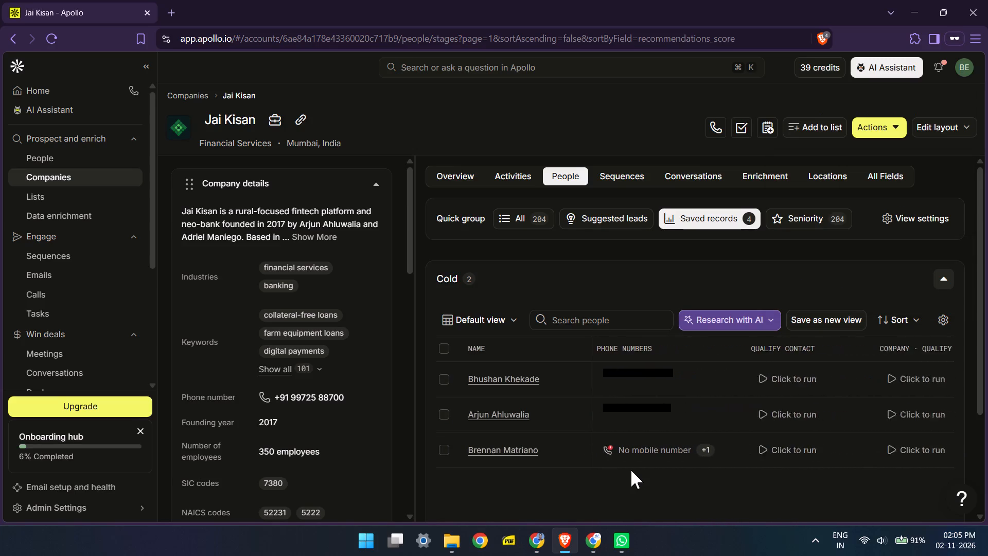
scroll(631, 470, up, 1)
scroll(682, 456, right, 6)
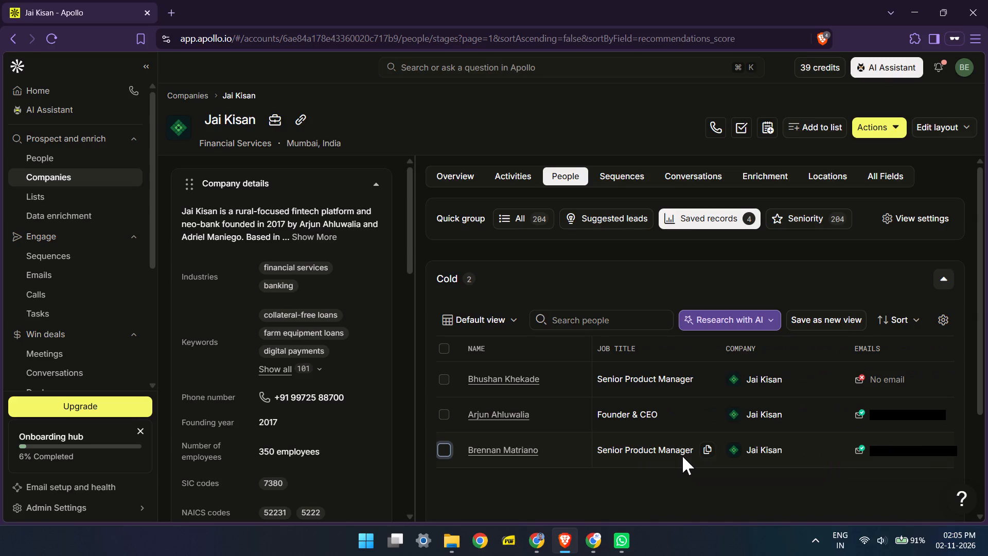
Move the Phone Numbers column ahead of Emails and Company, directly after Job Title, in Jai Kisan's Cold saved records table.
scroll(613, 492, left, 3)
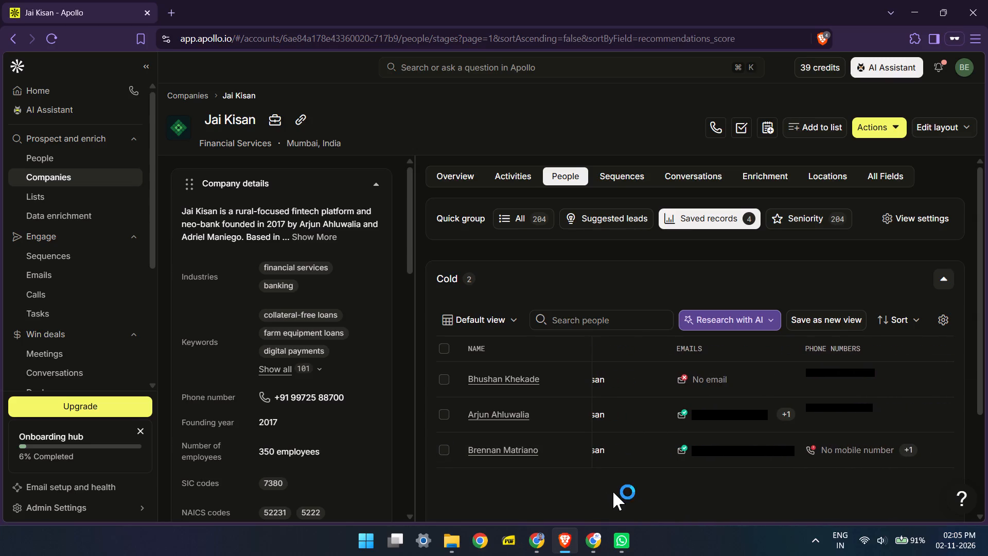
scroll(613, 492, left, 1)
scroll(594, 495, right, 5)
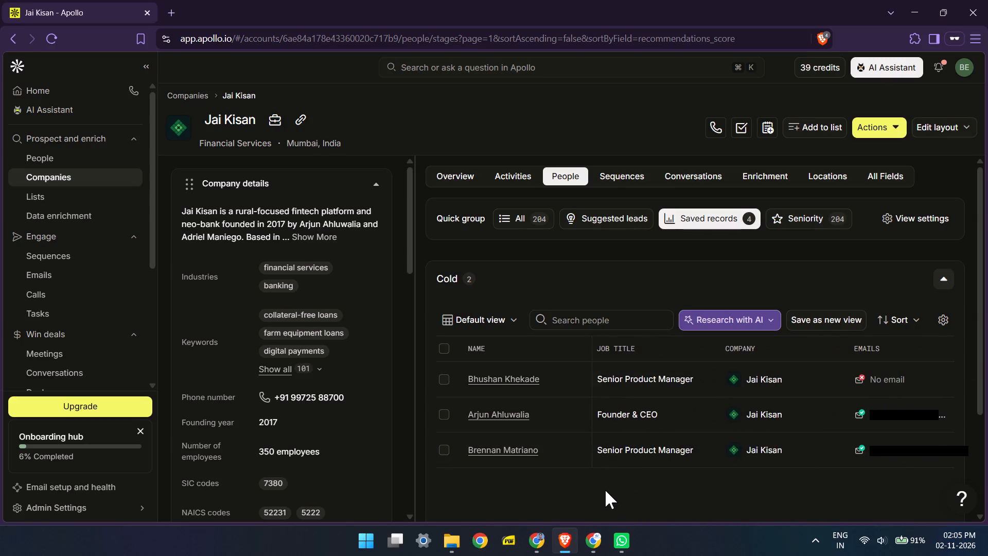
scroll(605, 490, right, 1)
scroll(681, 488, left, 2)
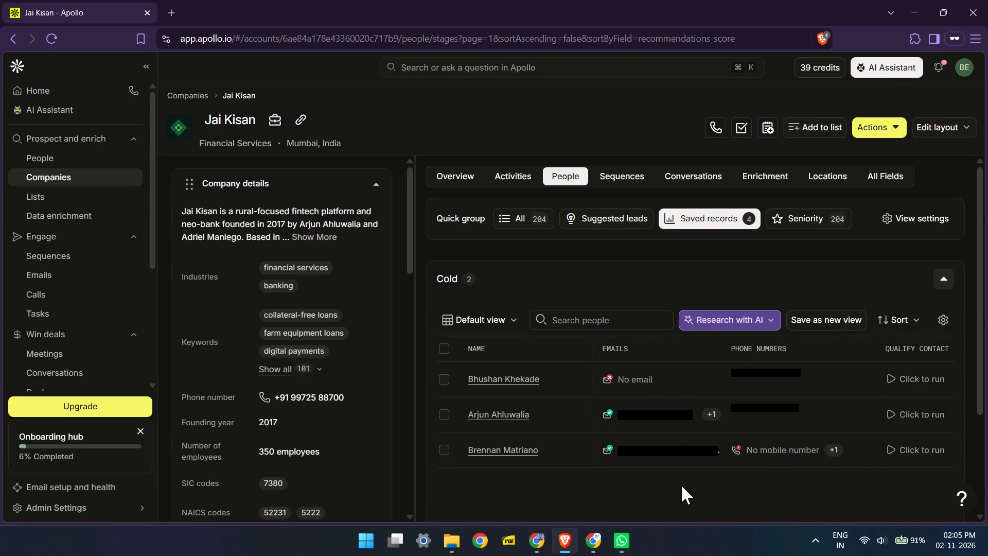
scroll(685, 438, right, 1)
click(785, 351)
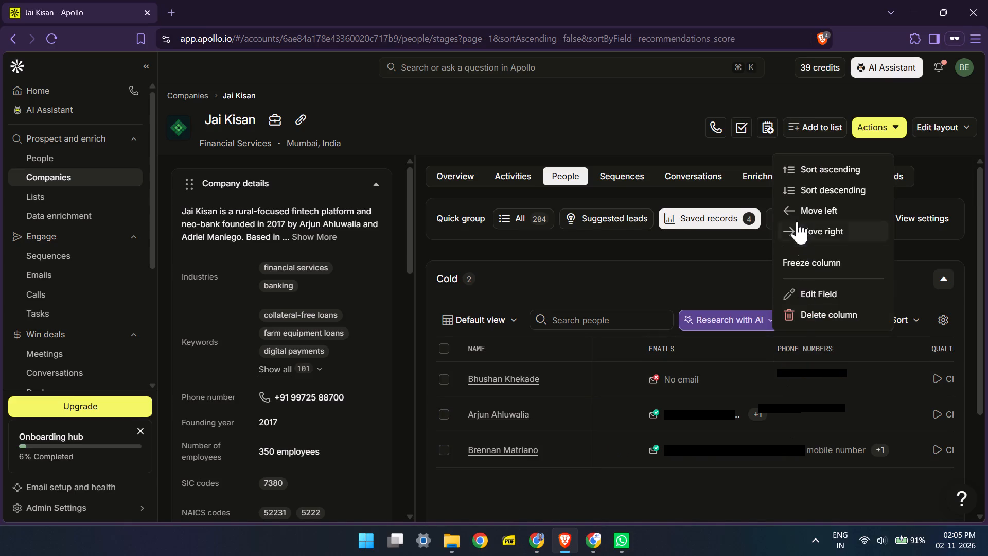
click(797, 204)
click(681, 349)
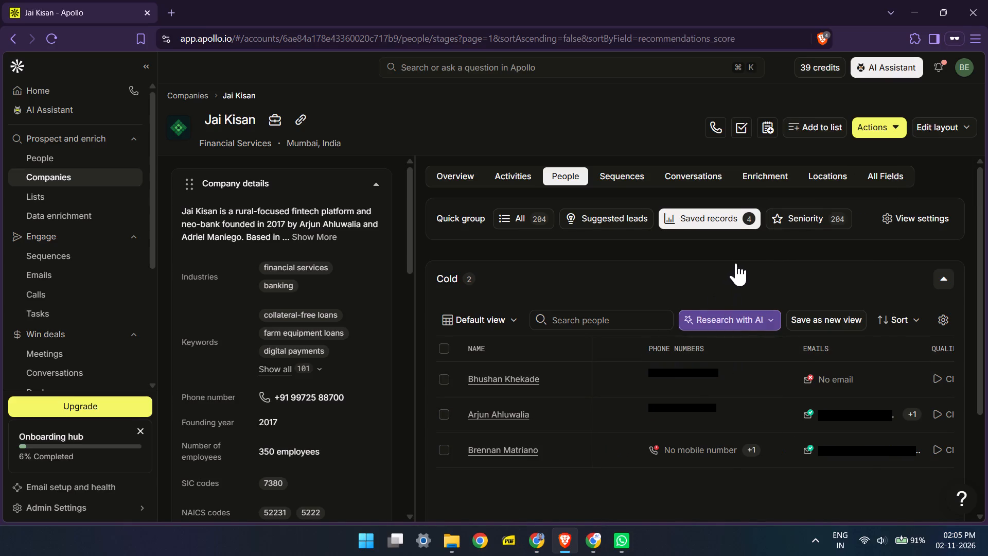
click(712, 353)
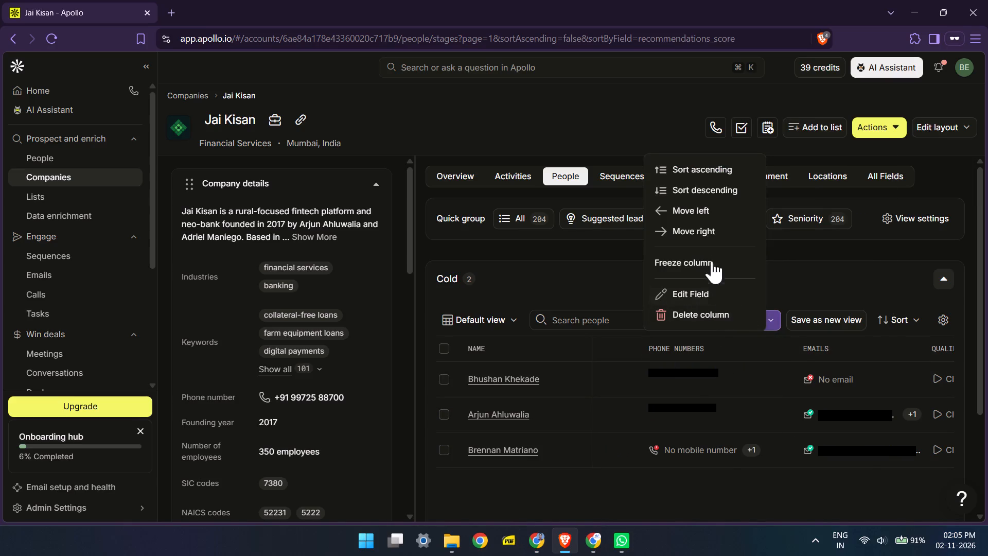
click(697, 213)
scroll(731, 392, right, 3)
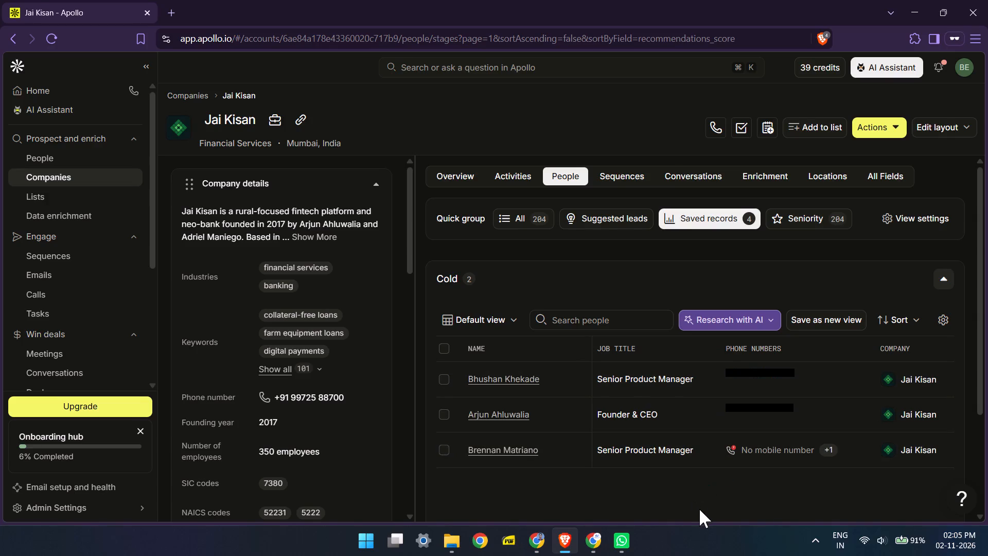
Take a screenshot of the first two Cold contact rows, covering their names, job titles and phone numbers.
key(shift+super+s)
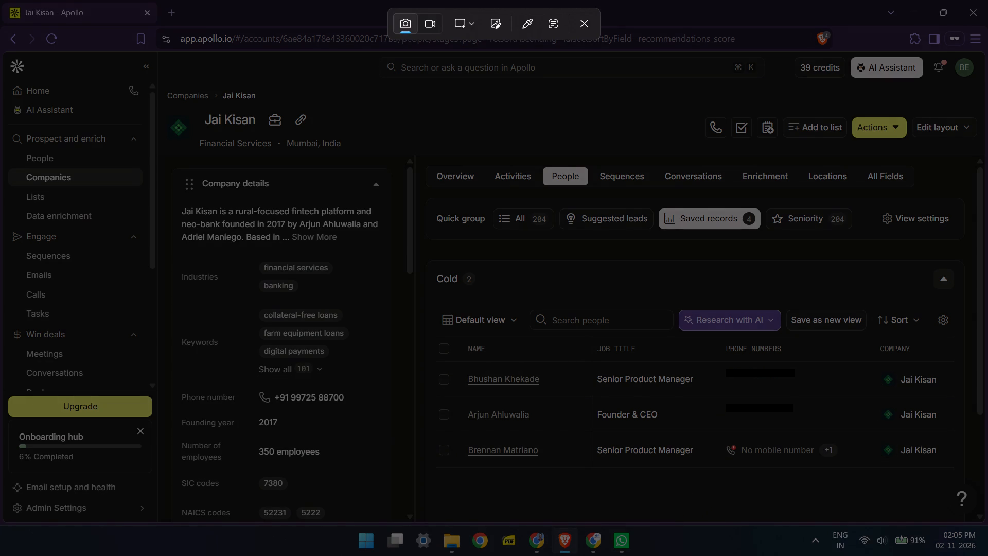
drag(424, 347, 910, 436)
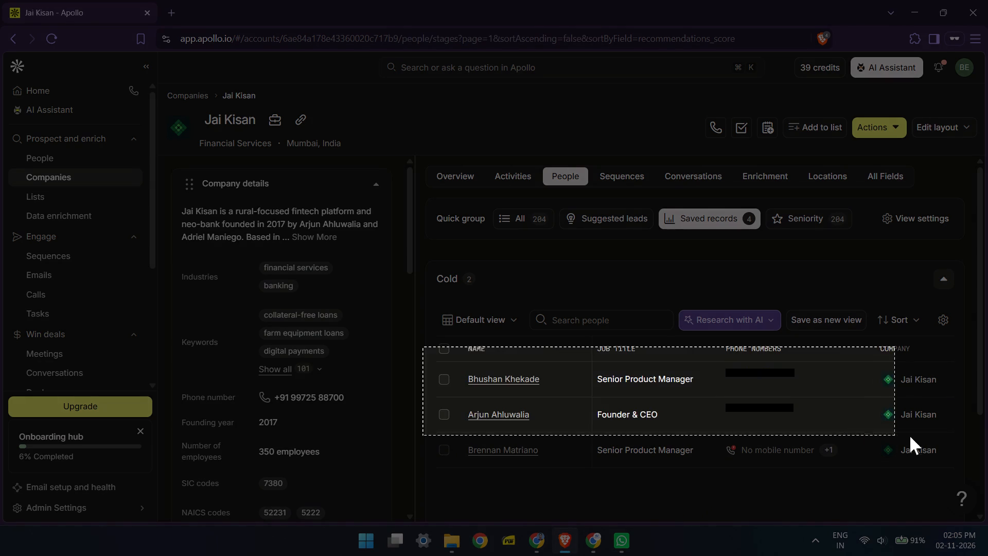
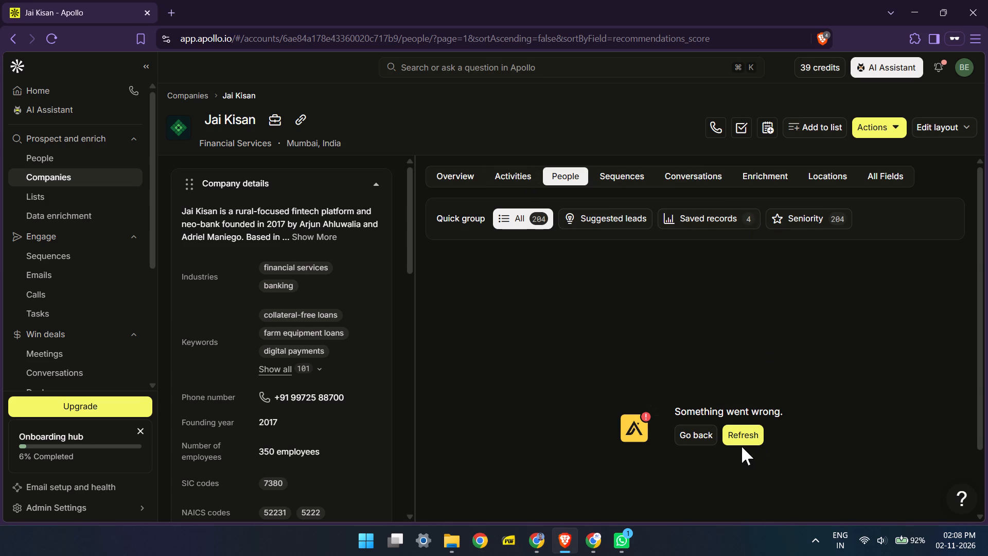
Refresh the Jai Kisan company page to reload its full people list.
click(742, 446)
click(726, 441)
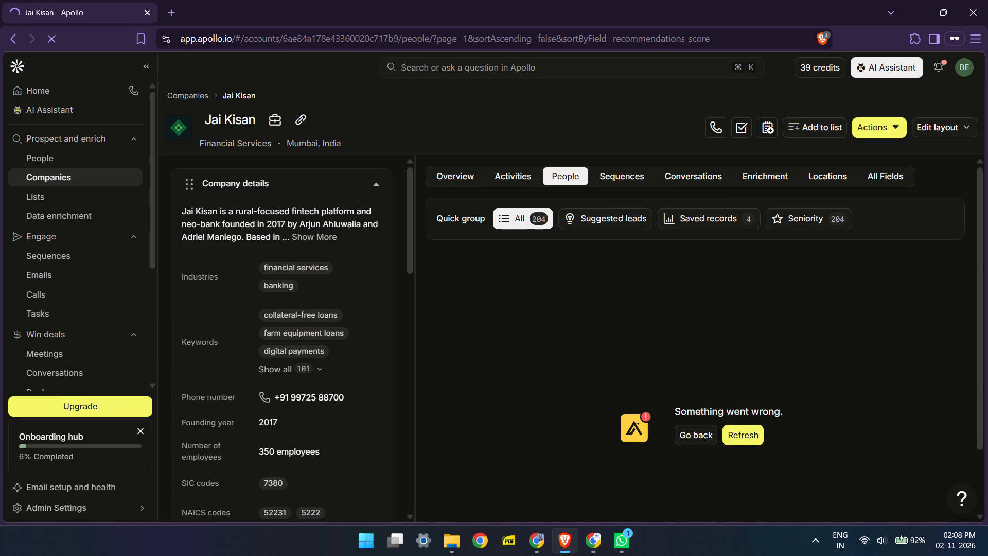
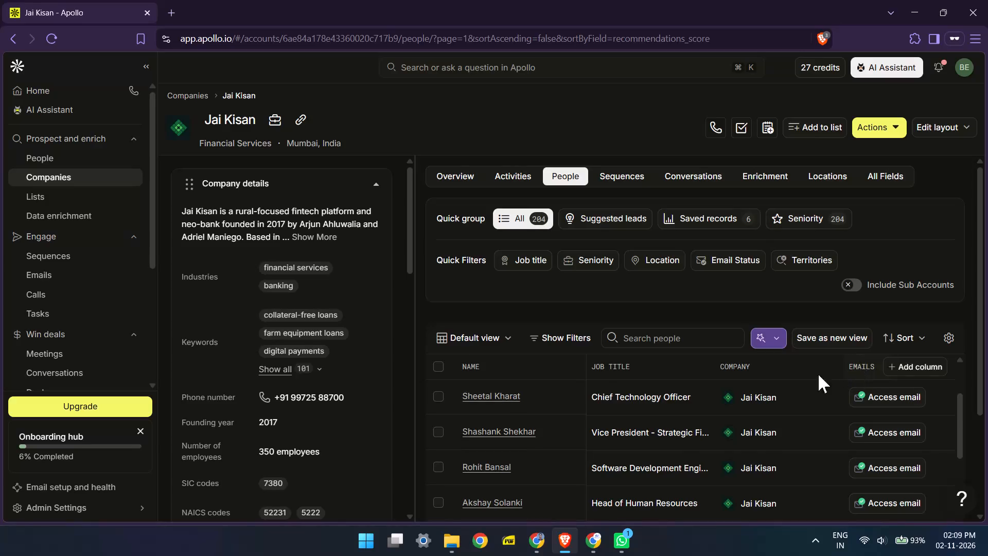
Search Jai Kisan's people list for "human".
scroll(817, 374, down, 1)
click(716, 340)
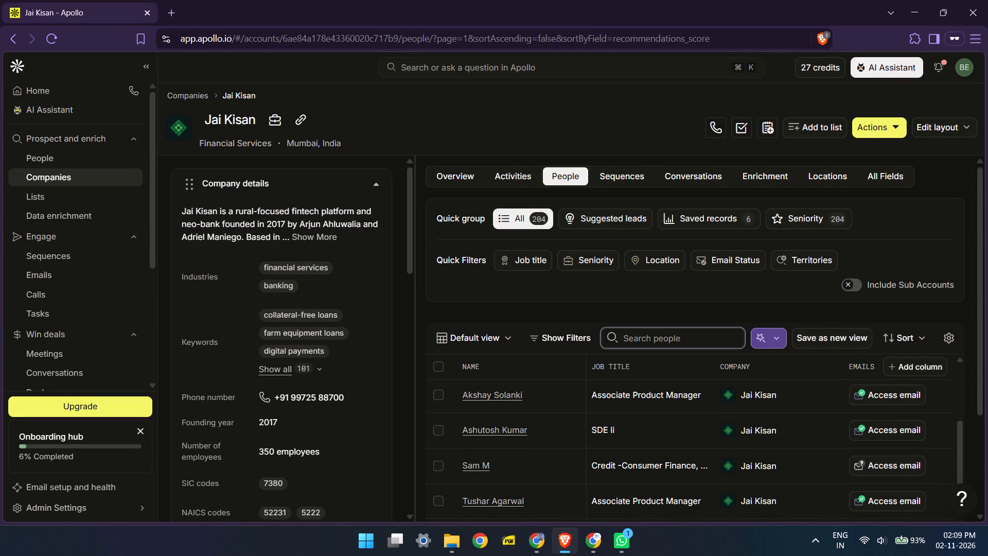
text(human)
key(Return)
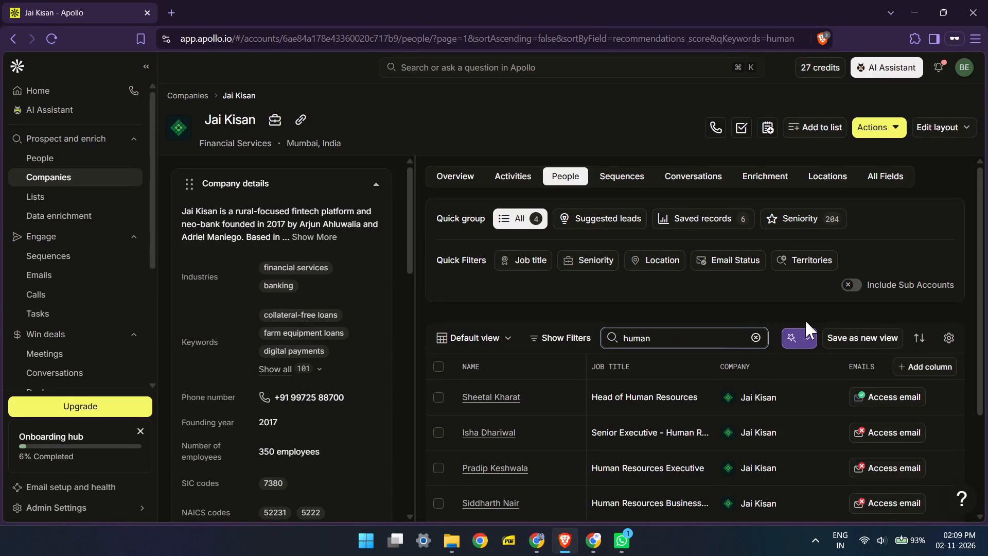
Request mobile number access for Jai Kisan's Senior Executive in Human Resources and its Head of Human Resources.
scroll(824, 311, down, 1)
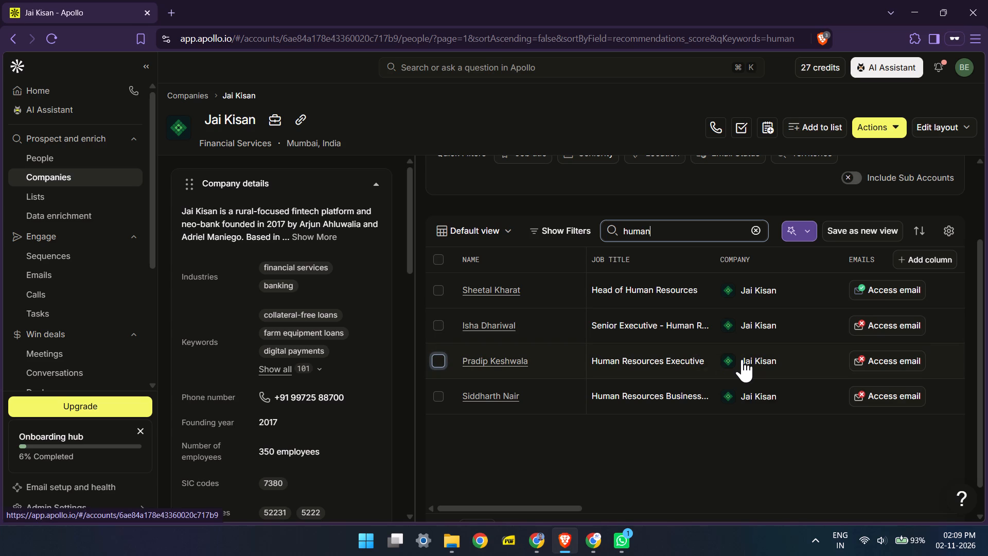
scroll(742, 359, left, 2)
click(891, 331)
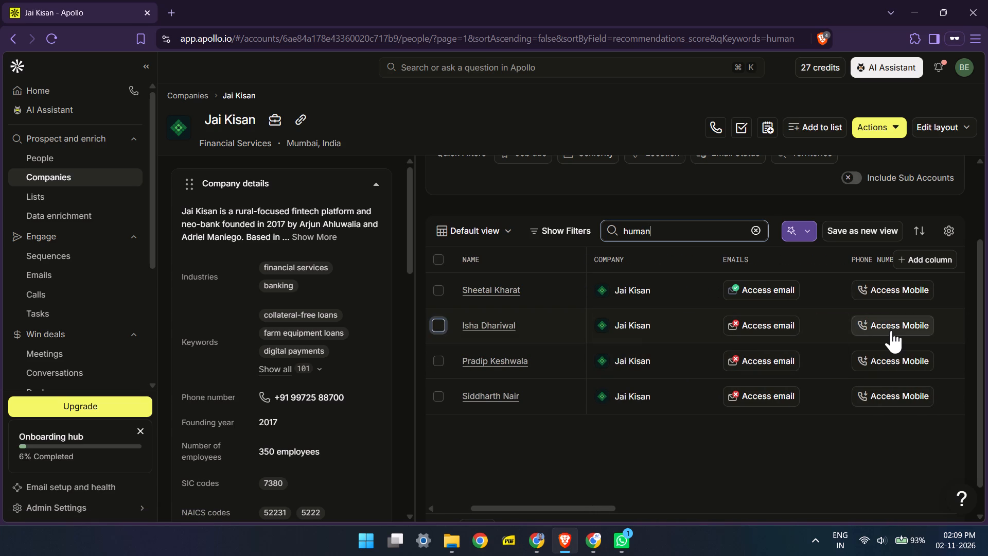
click(878, 282)
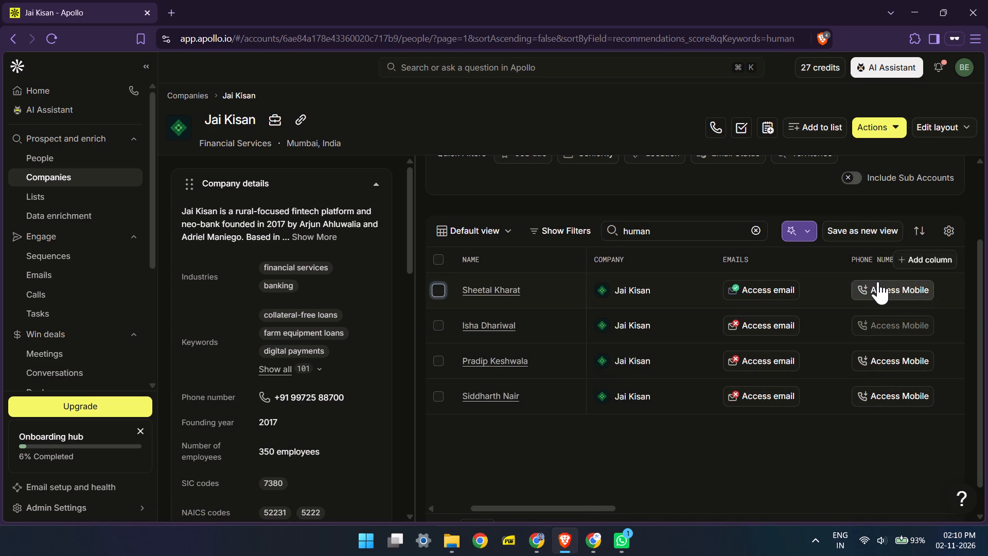
scroll(823, 347, right, 2)
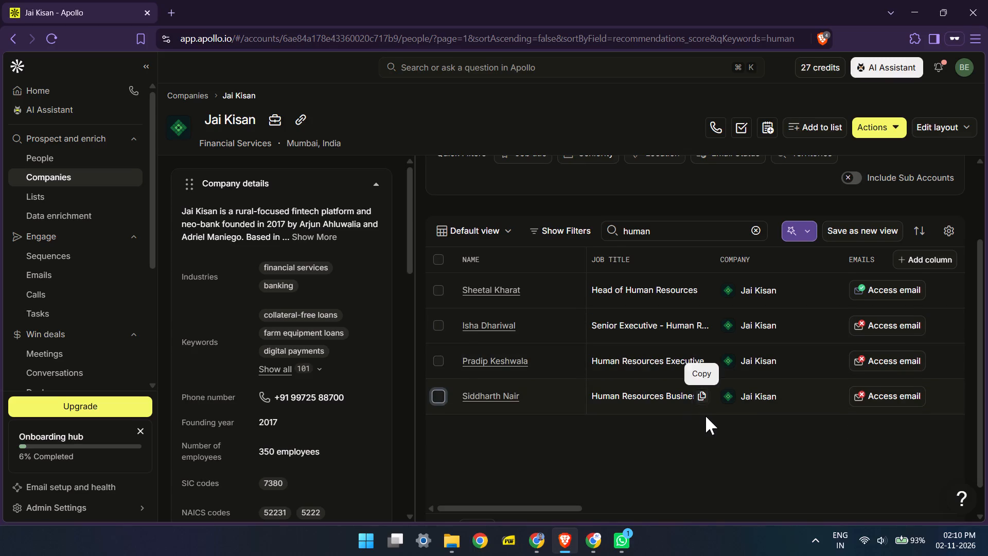
scroll(705, 416, left, 4)
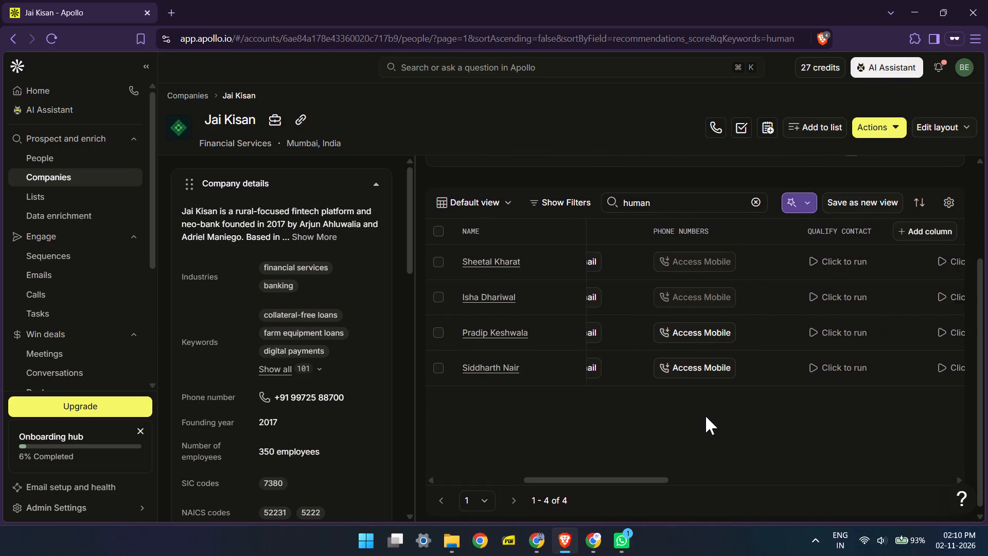
scroll(705, 416, right, 1)
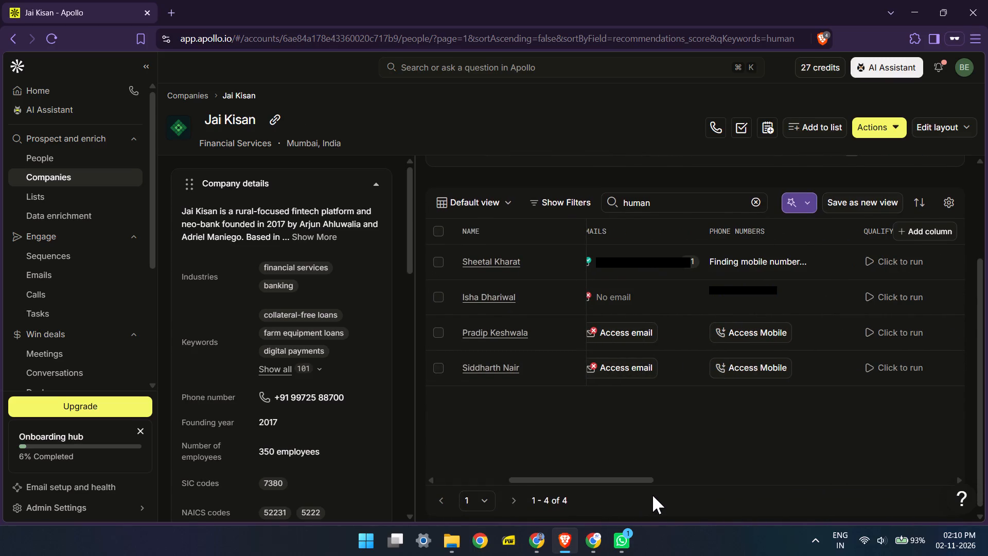
scroll(637, 387, up, 2)
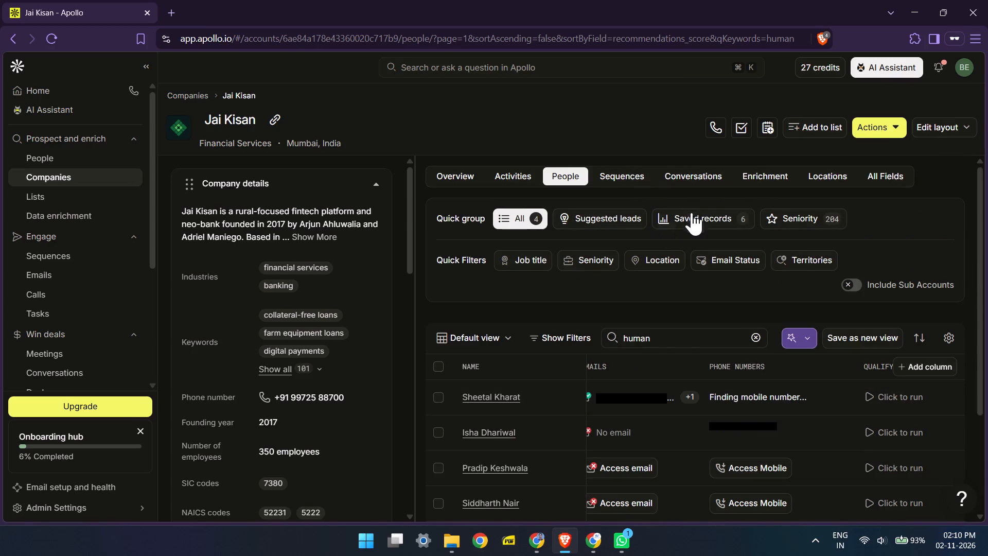
Switch the Jai Kisan people list to the Saved records quick group.
click(692, 210)
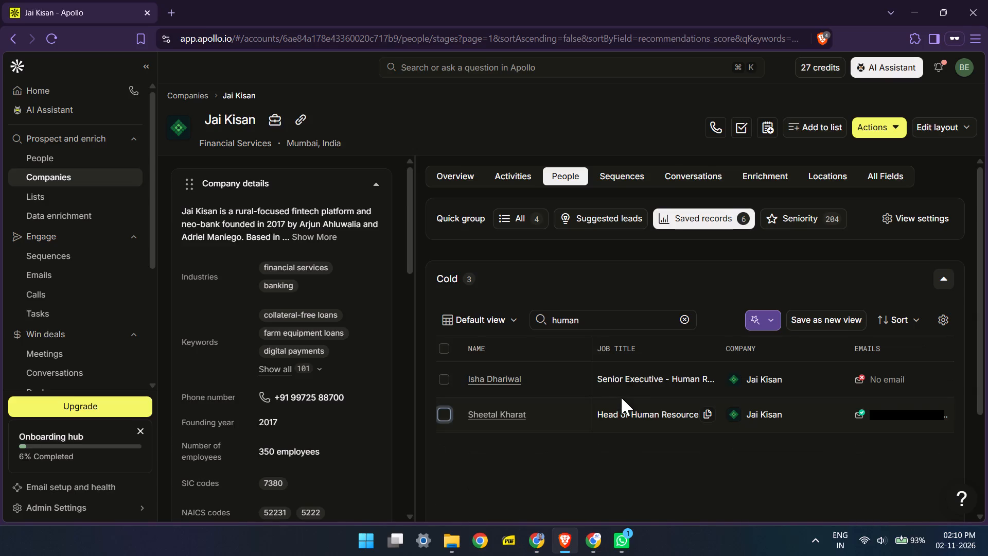
Move the Phone Numbers column ahead of Emails and Company so it directly follows Job Title in the Cold list.
scroll(648, 463, left, 1)
scroll(648, 463, right, 1)
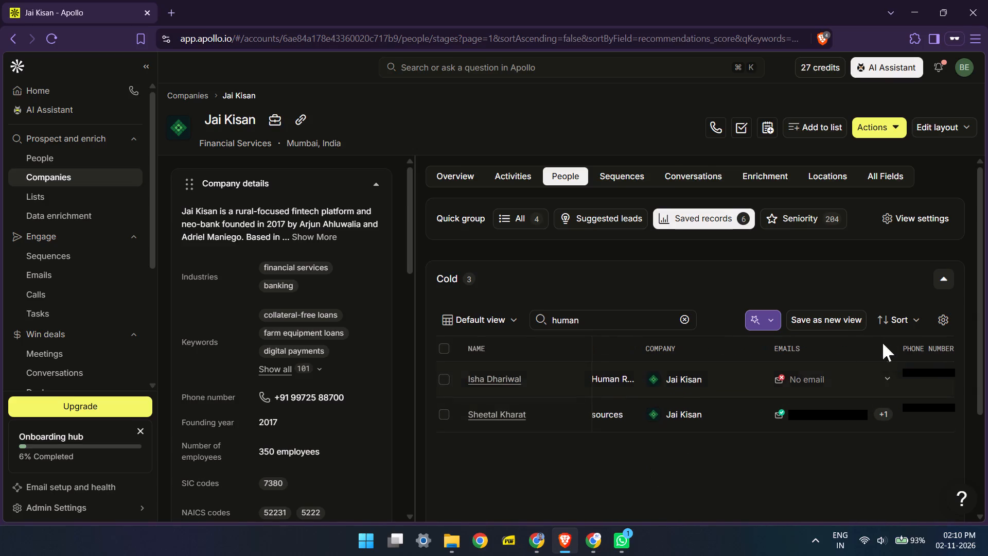
click(909, 350)
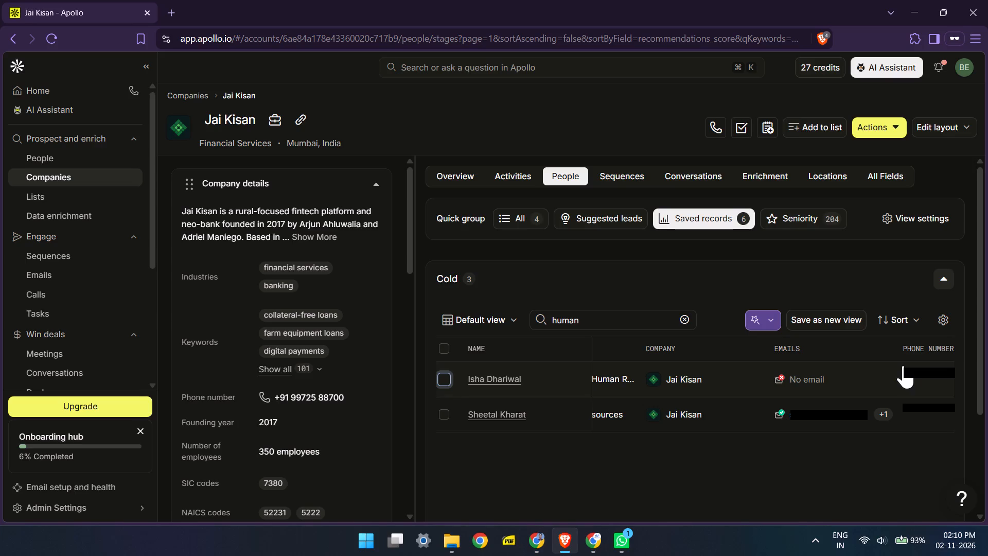
click(937, 343)
click(915, 226)
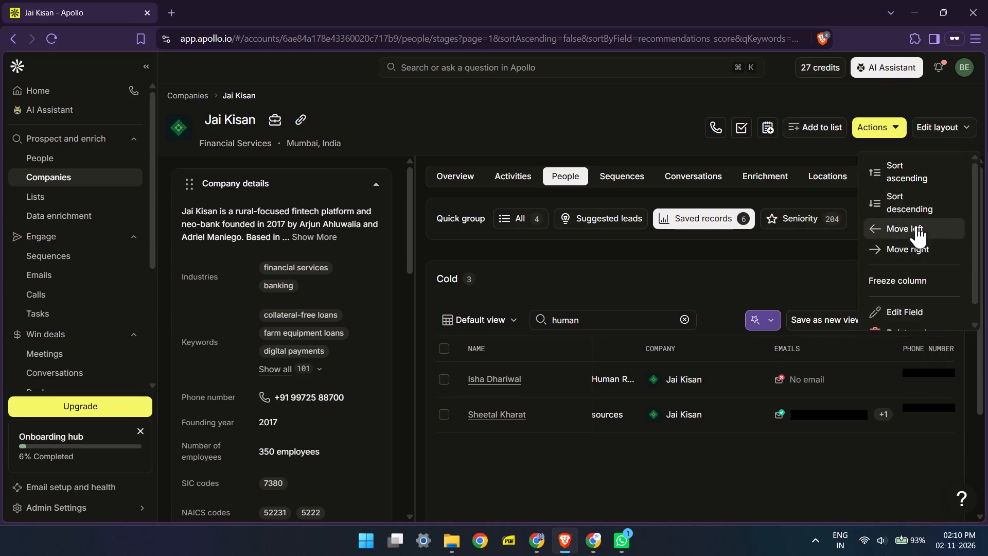
click(784, 353)
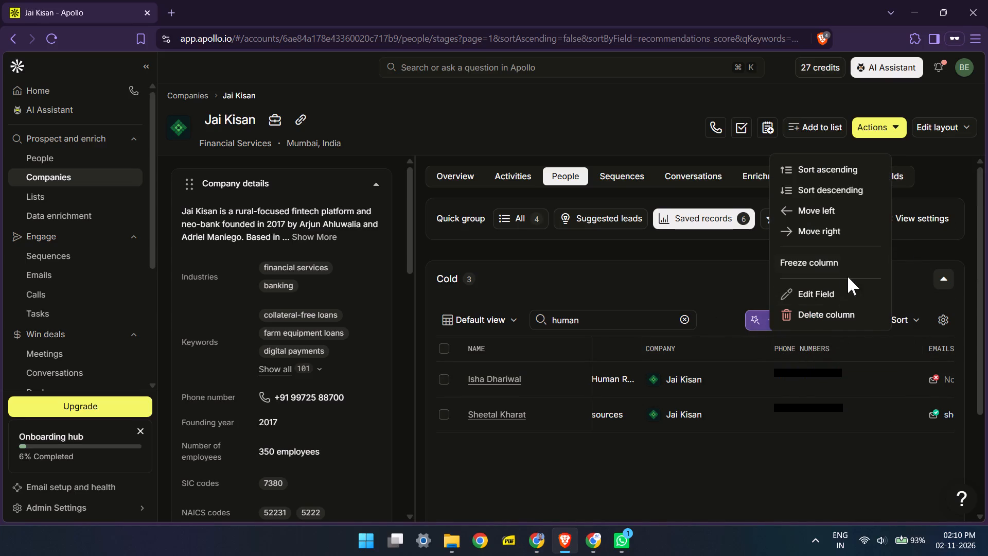
click(837, 219)
Clear the people search and snip the Cold list's rows showing names, job titles and phone numbers.
click(685, 319)
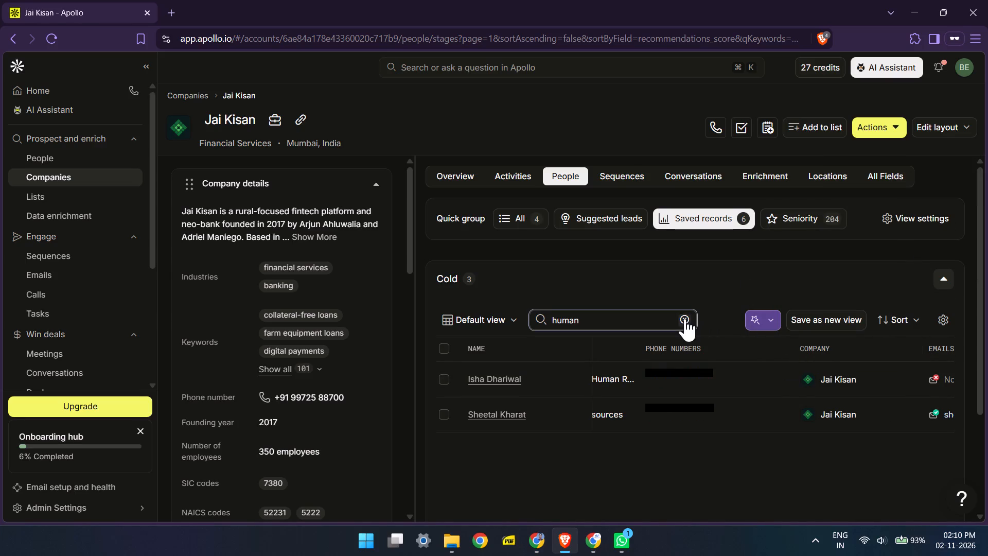
scroll(867, 341, down, 1)
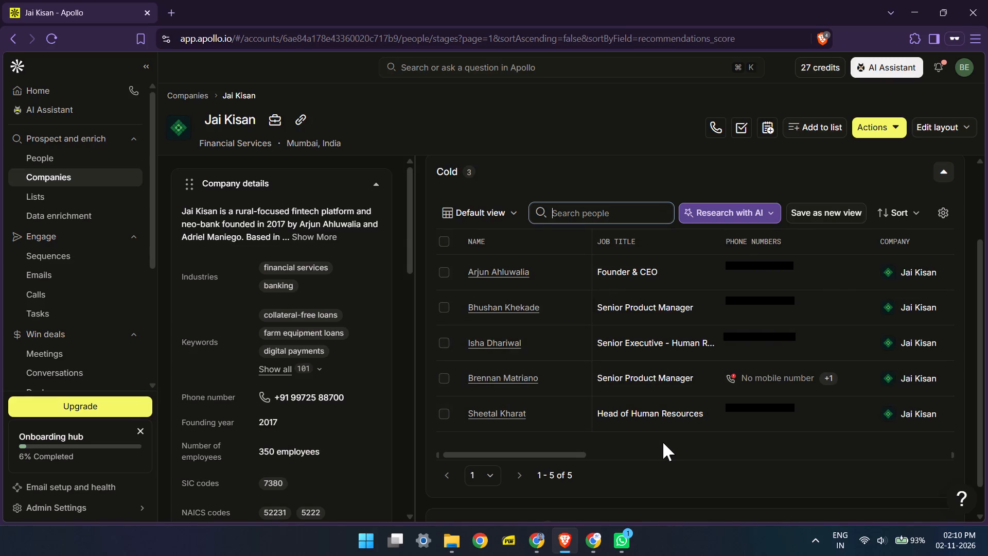
key(shift+super+s)
drag(979, 442, 392, 266)
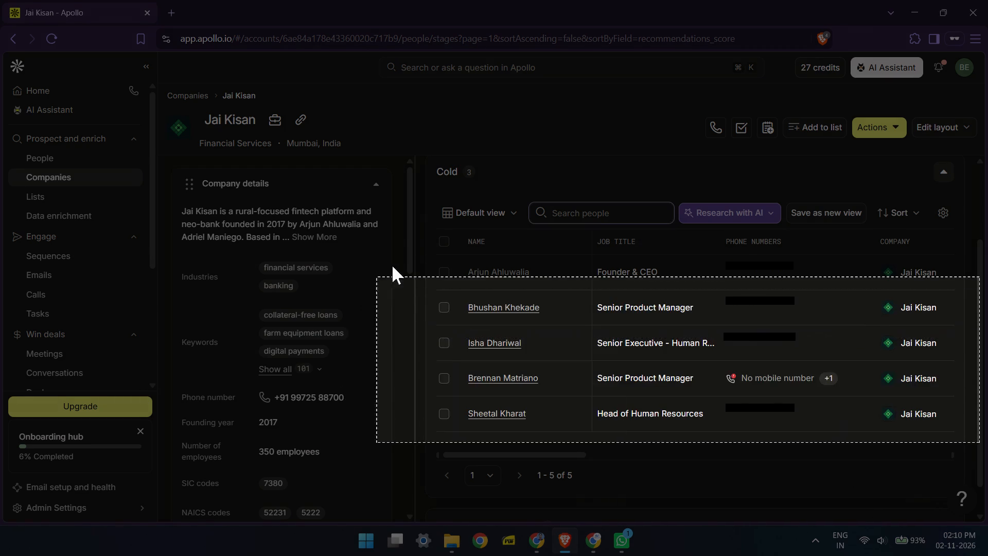
drag(392, 266, 417, 251)
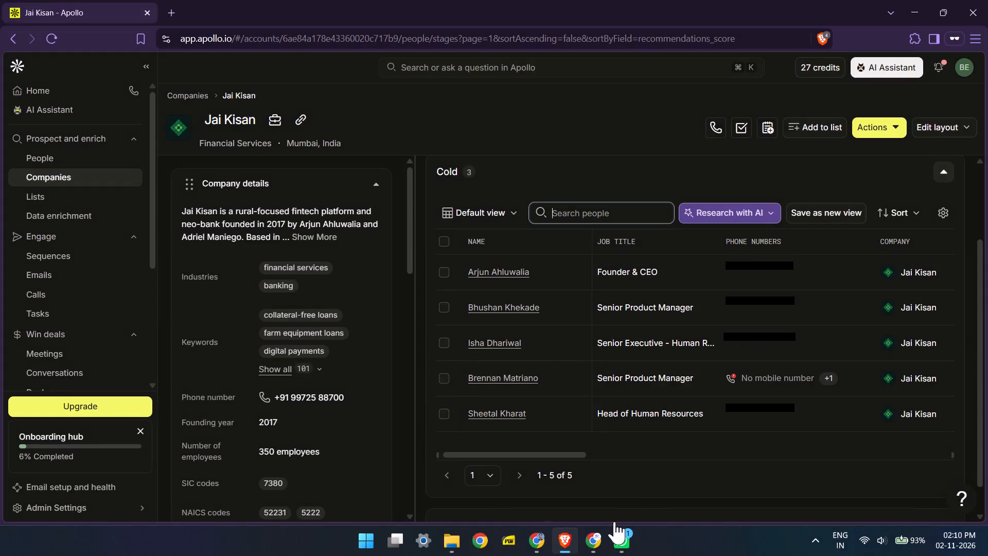
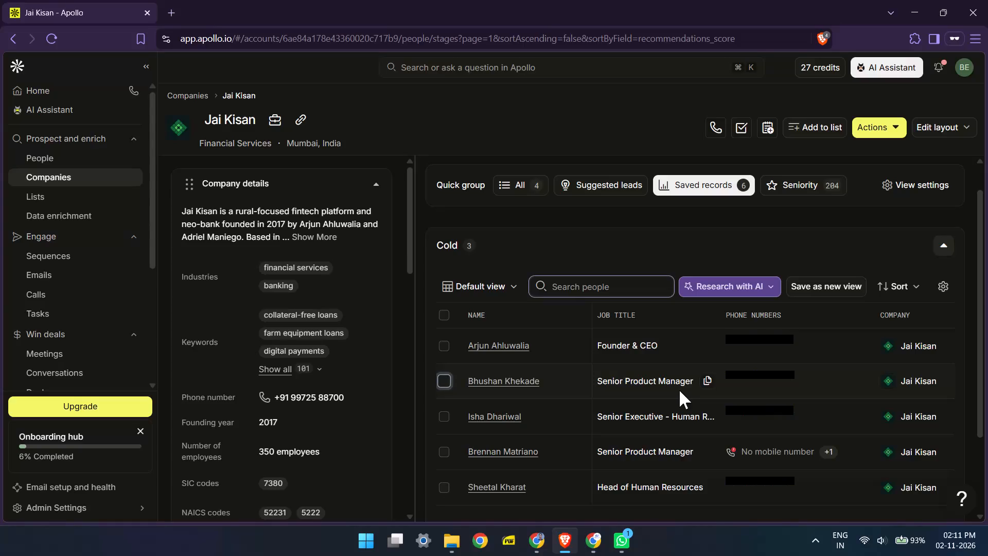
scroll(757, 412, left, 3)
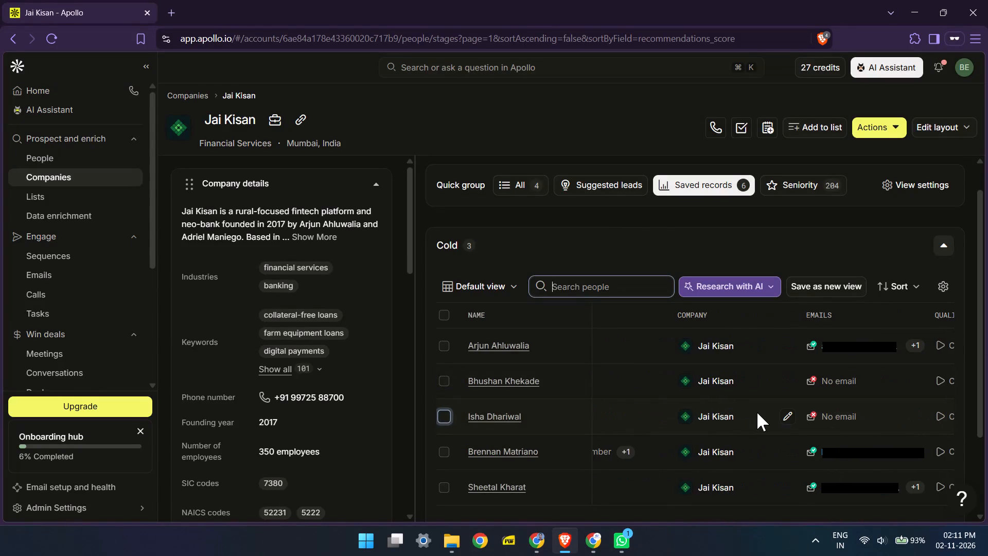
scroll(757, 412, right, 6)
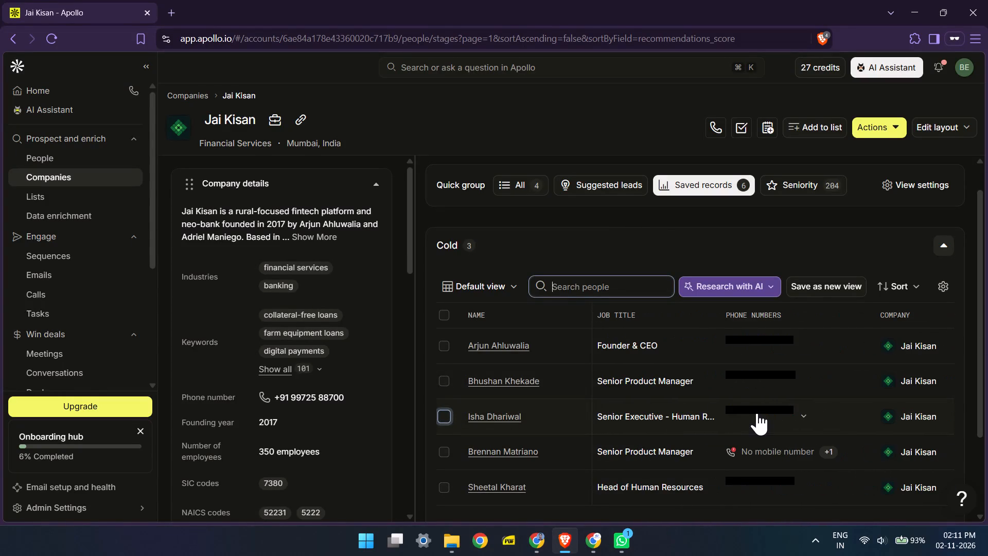